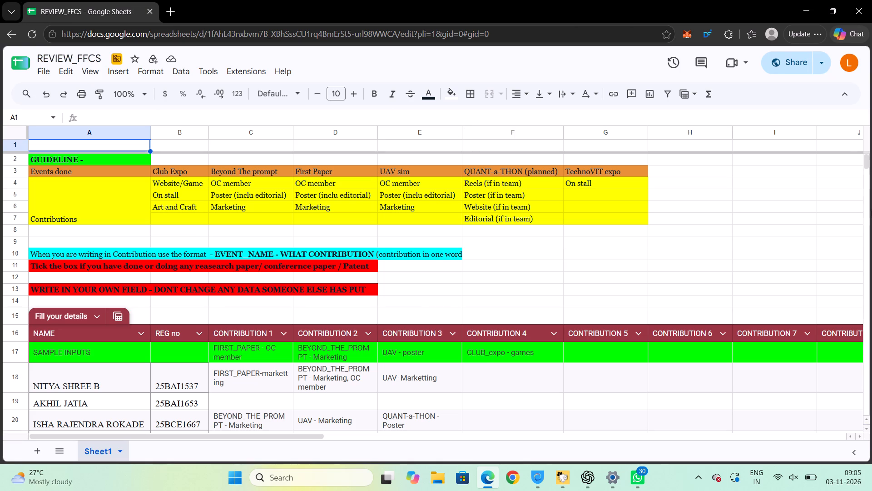
Copy the contribution text "FIRST_PAPER - OC Member" from cell C29 into the empty CONTRIBUTION 1 cell C21.
right_click_drag(869, 162, 869, 168)
right_click_drag(869, 168, 868, 195)
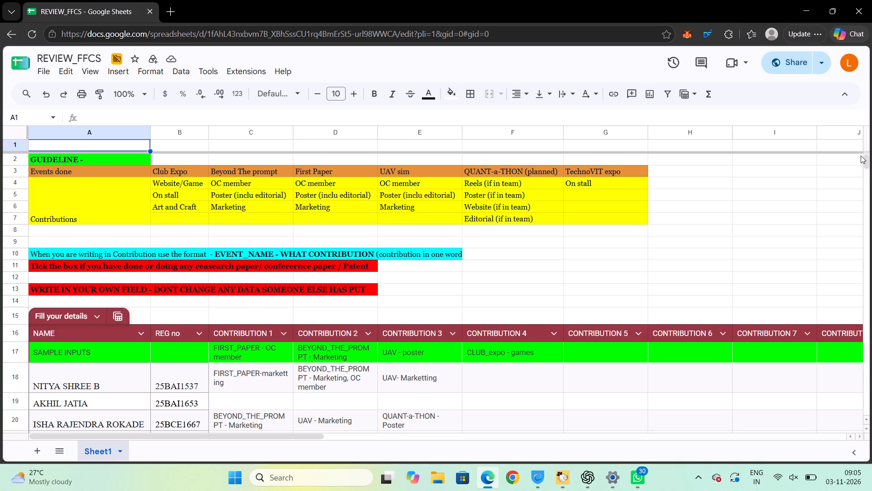
right_click(864, 164)
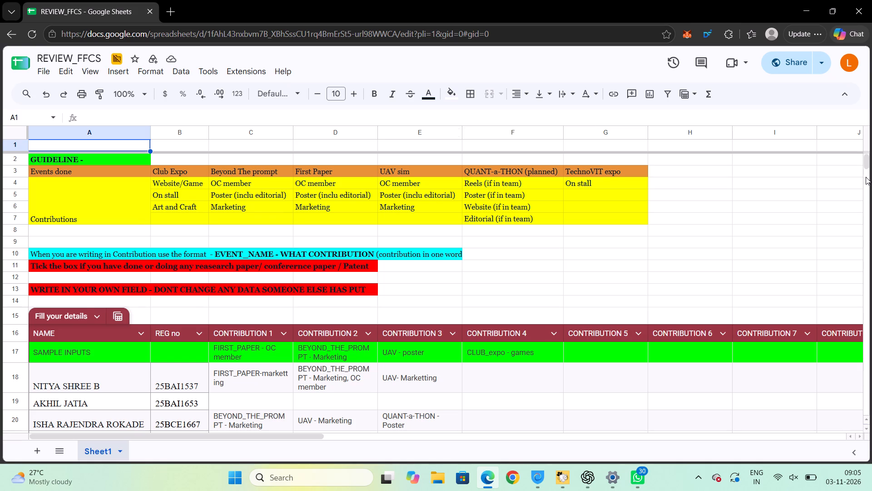
left_click(867, 183)
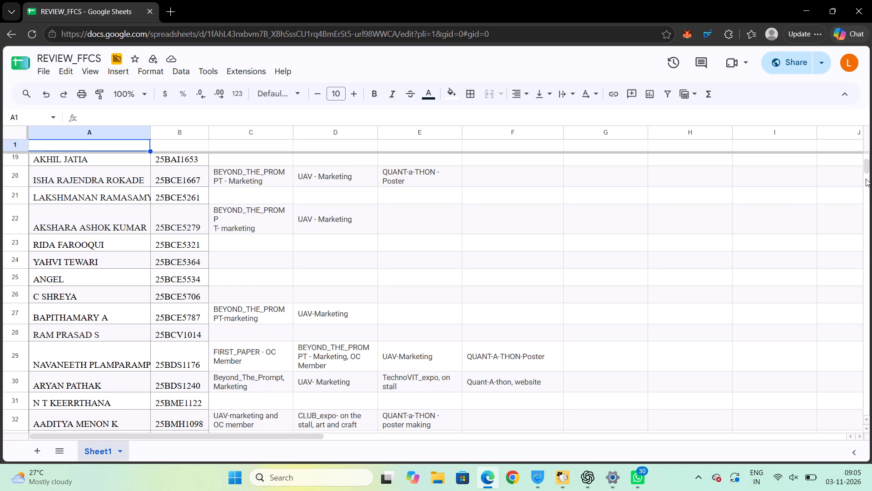
left_click(272, 200)
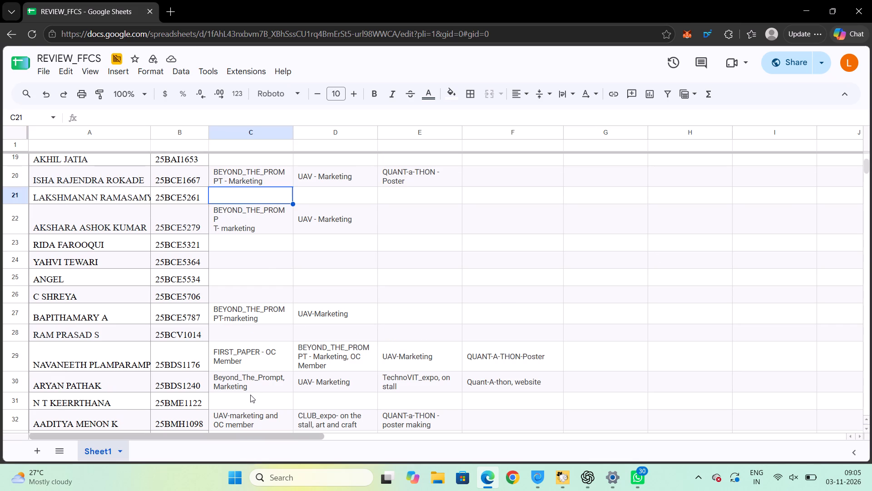
left_click(250, 364)
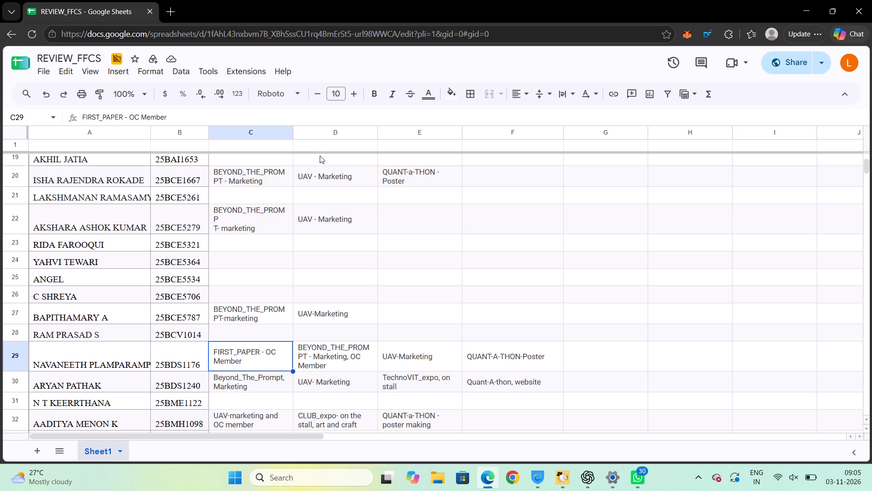
left_click(309, 118)
key("ctrl+a")
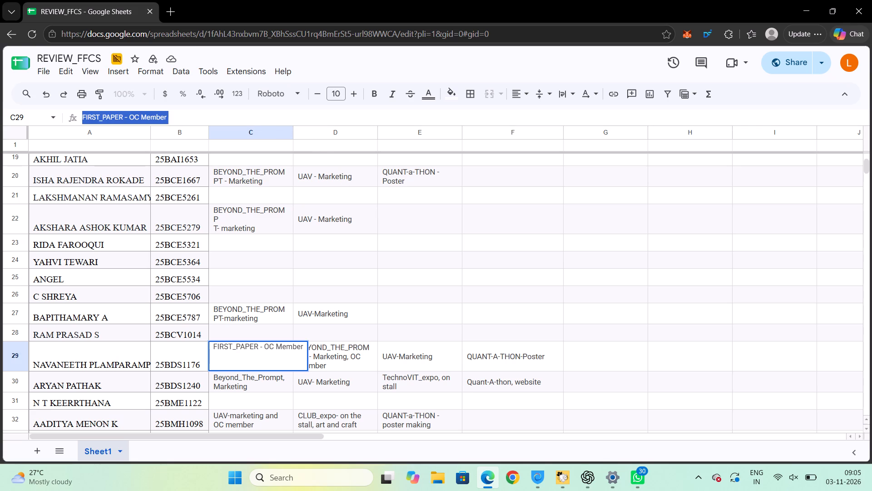
key("ctrl+c")
key("ctrl+c")
key("ctrl+c")
key("ctrl+c")
left_click(275, 198)
key("ctrl+v")
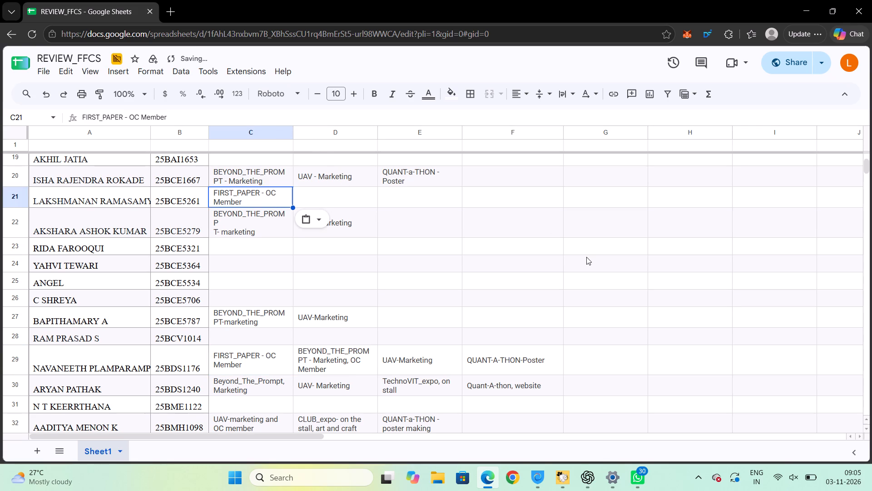
Copy the report document link from cell K29 and open it in a new browser tab.
left_click(869, 165)
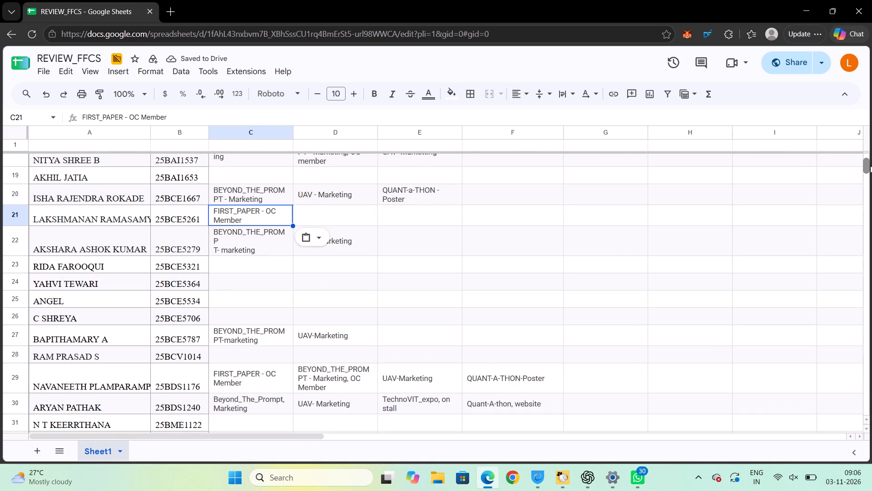
left_click(745, 438)
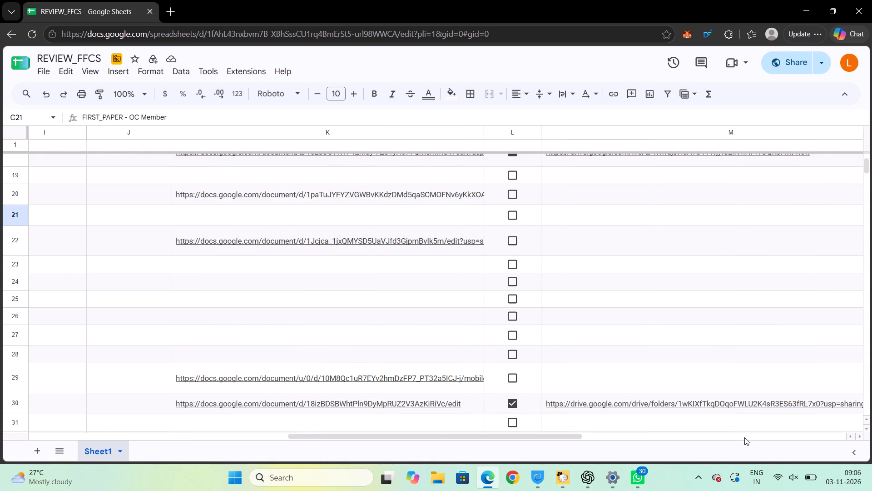
left_click(744, 437)
left_click_drag(744, 437, 384, 420)
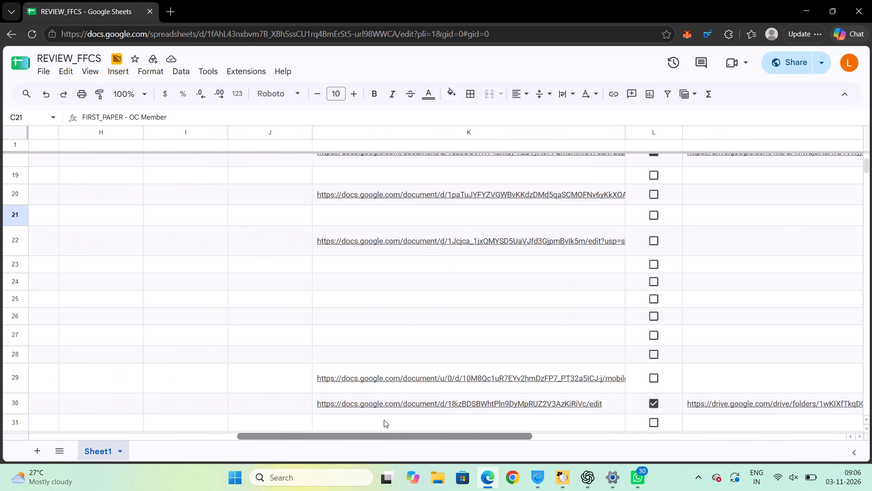
left_click_drag(384, 420, 486, 473)
left_click(400, 378)
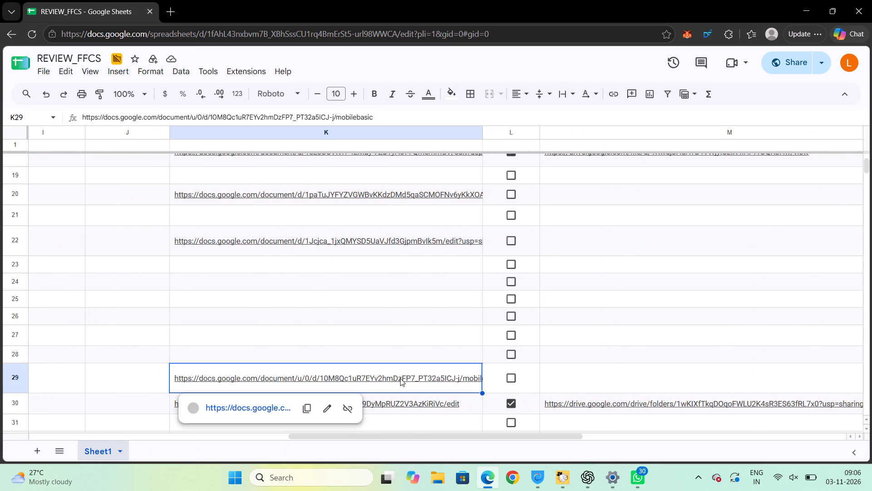
double_click(400, 378)
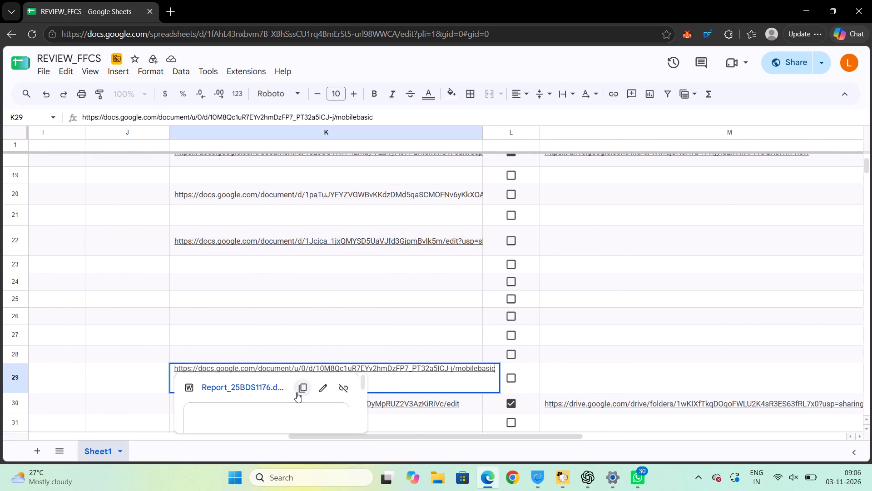
left_click(297, 388)
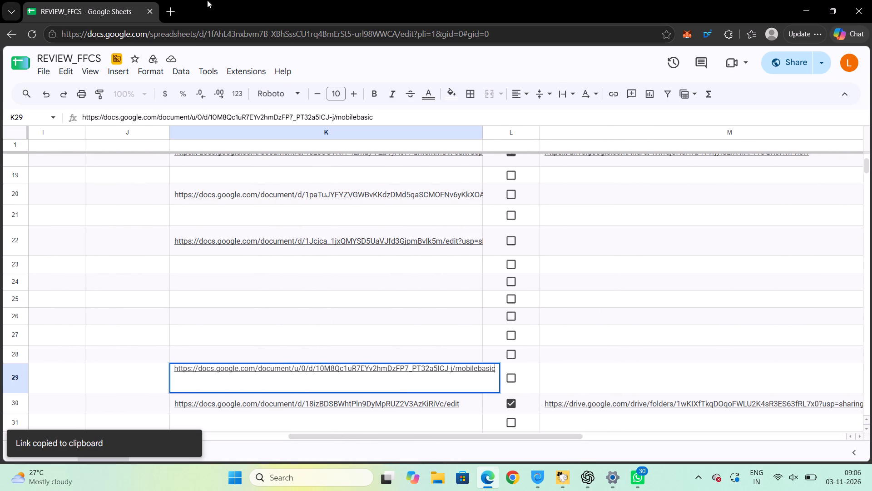
left_click(173, 7)
key("ctrl+v")
key("Return")
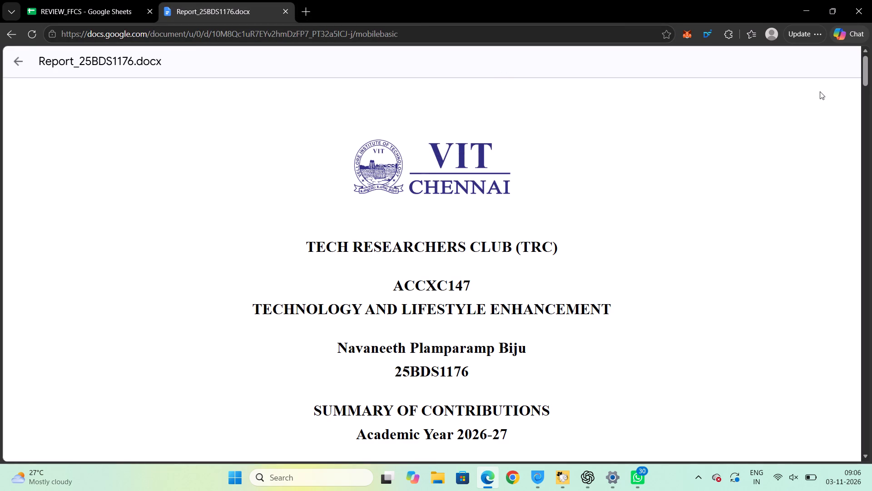
Examine the sample report's event sections, dates, venues and geotag pictures through the QUANT-A-THON entry, and return to the sheet.
right_click_drag(868, 69, 871, 110)
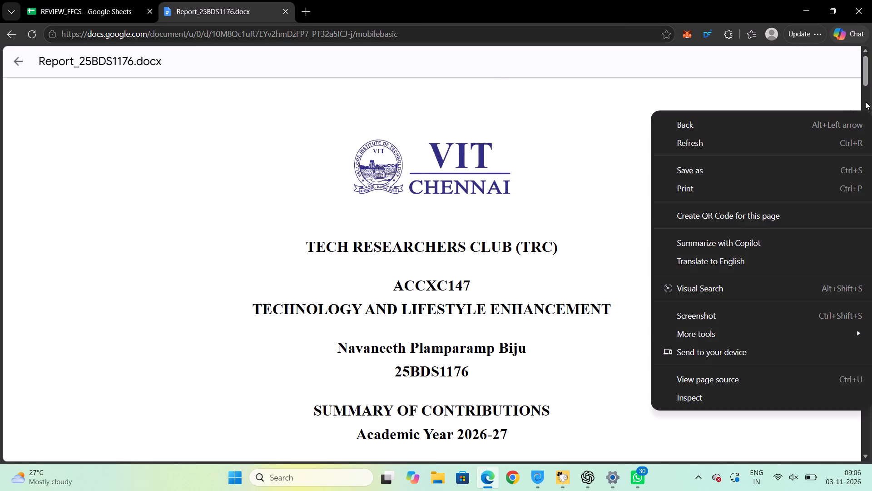
left_click(864, 85)
left_click(864, 92)
left_click_drag(864, 92, 871, 120)
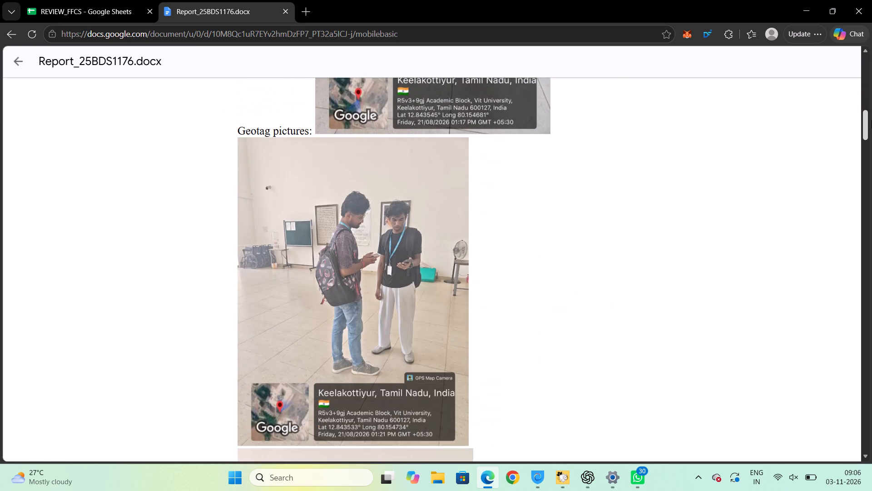
left_click_drag(871, 120, 871, 201)
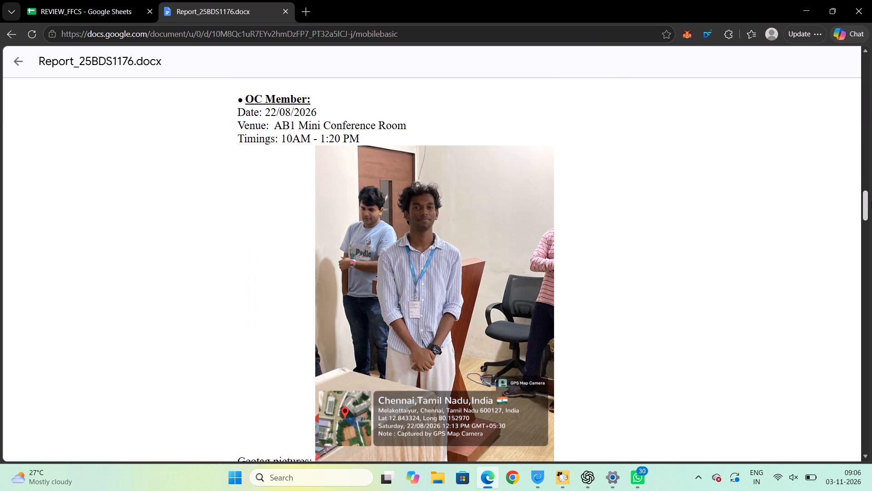
left_click_drag(871, 201, 871, 216)
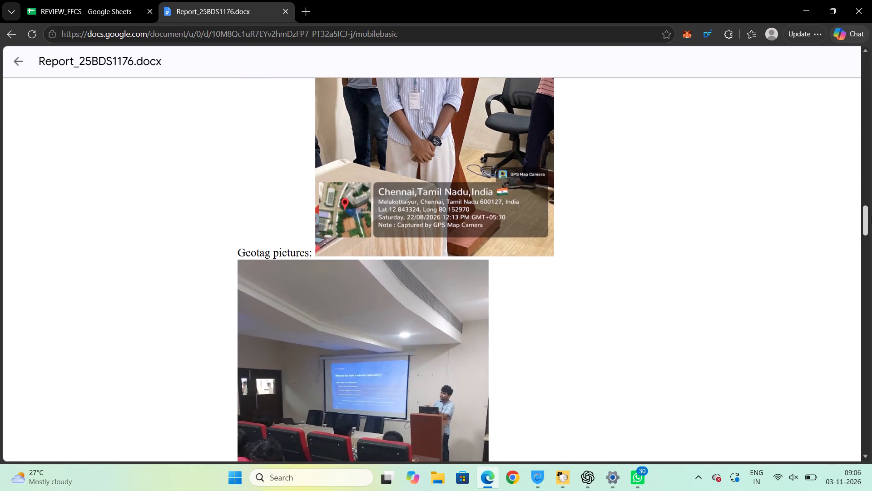
left_click_drag(871, 216, 871, 220)
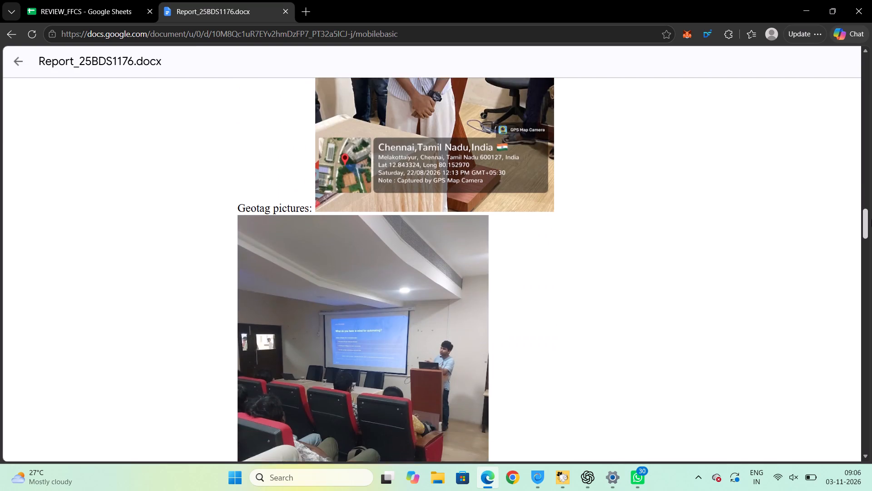
left_click_drag(871, 220, 871, 225)
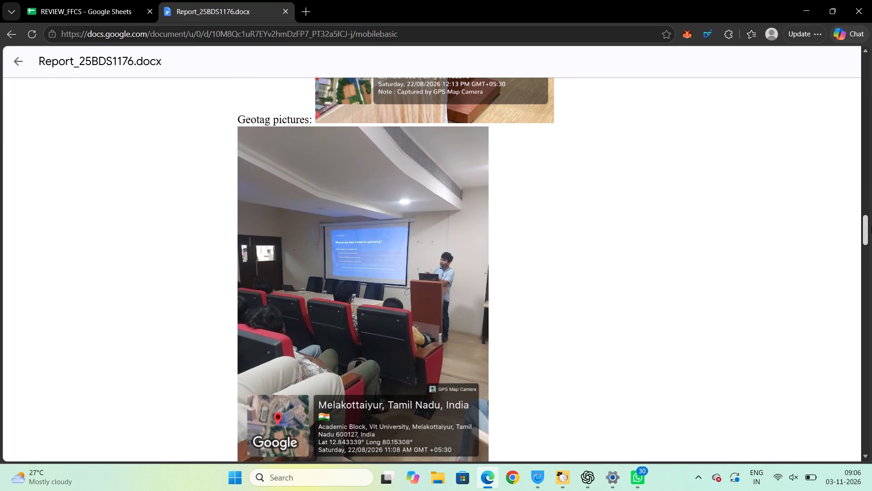
left_click_drag(871, 225, 871, 262)
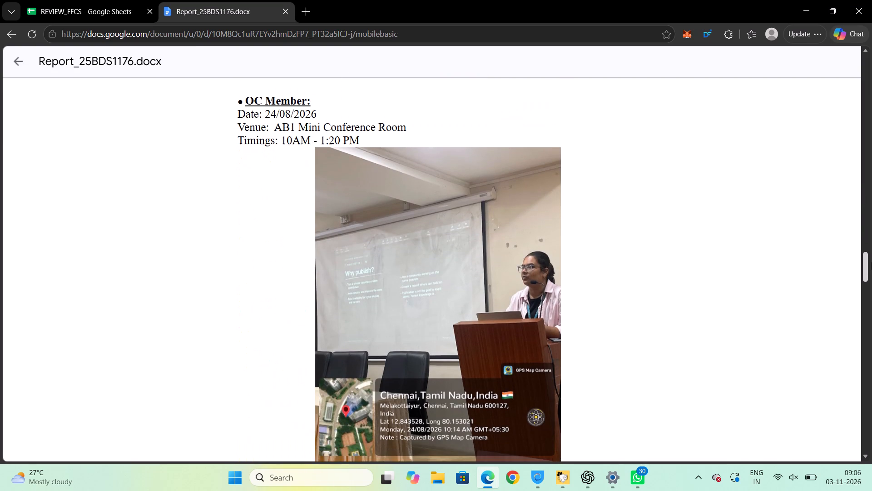
left_click_drag(871, 262, 871, 294)
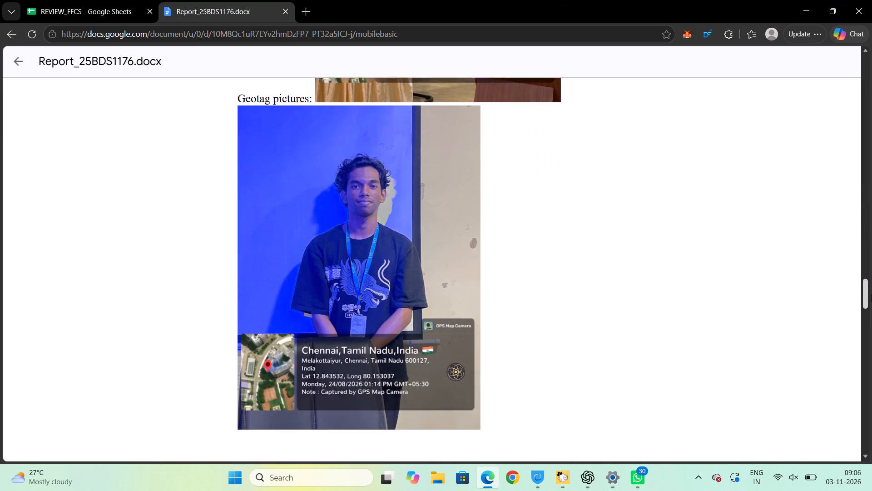
left_click_drag(871, 294, 871, 326)
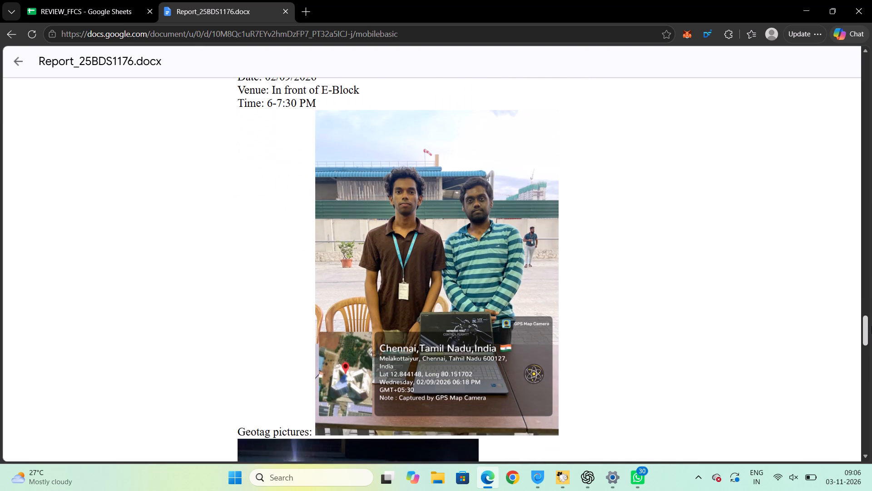
left_click_drag(871, 326, 871, 379)
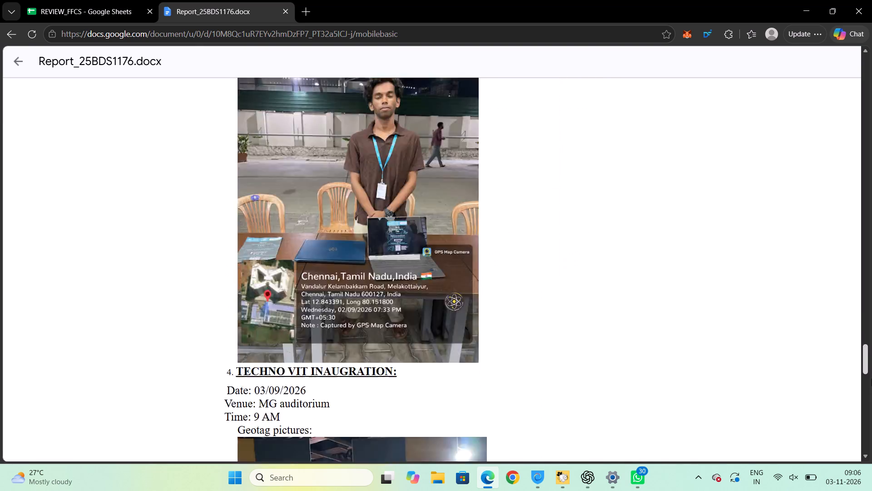
left_click_drag(871, 379, 871, 441)
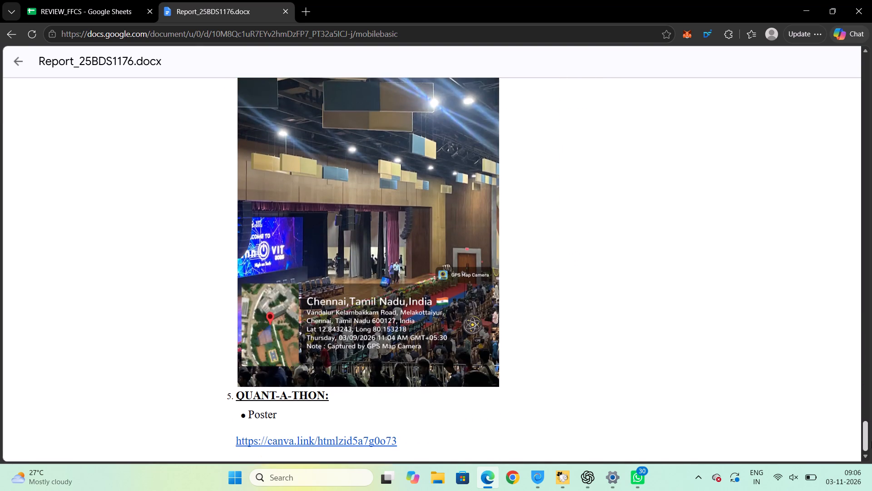
left_click_drag(871, 441, 867, 251)
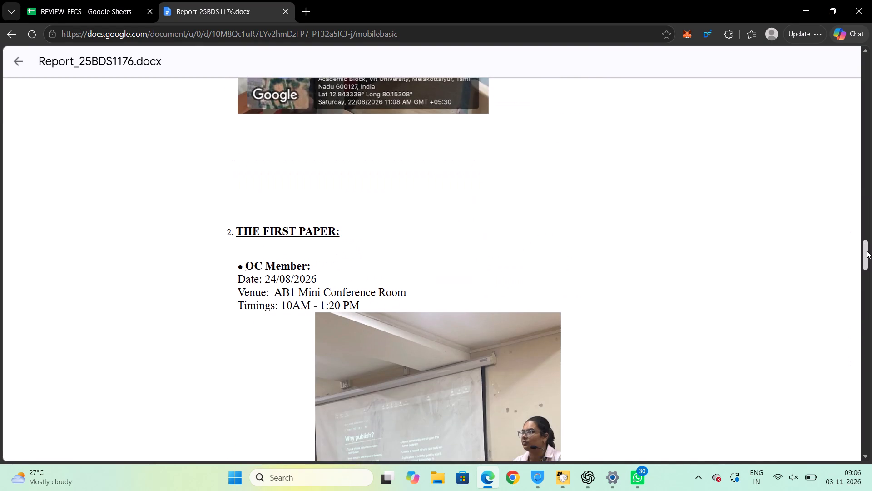
left_click_drag(867, 251, 869, 255)
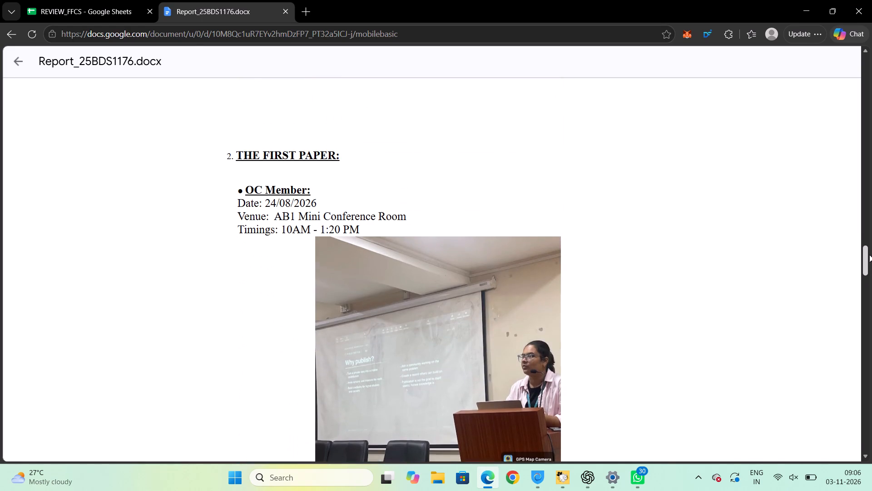
left_click_drag(869, 255, 871, 326)
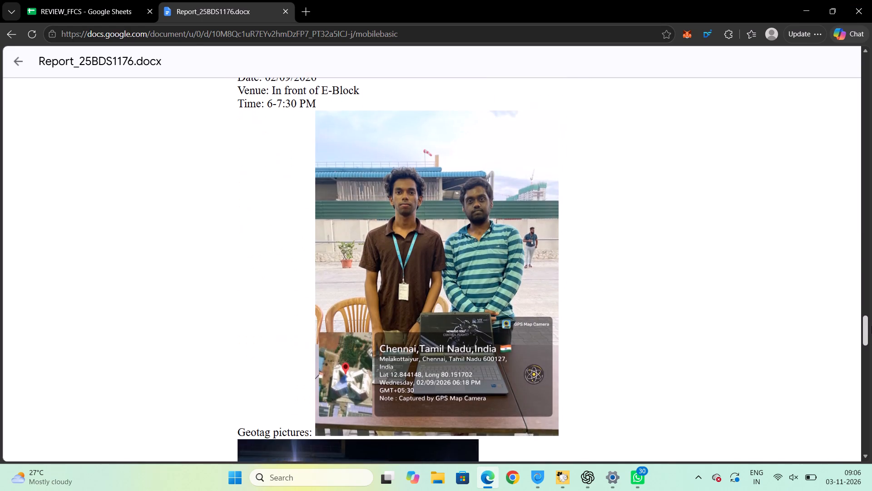
left_click_drag(871, 326, 871, 398)
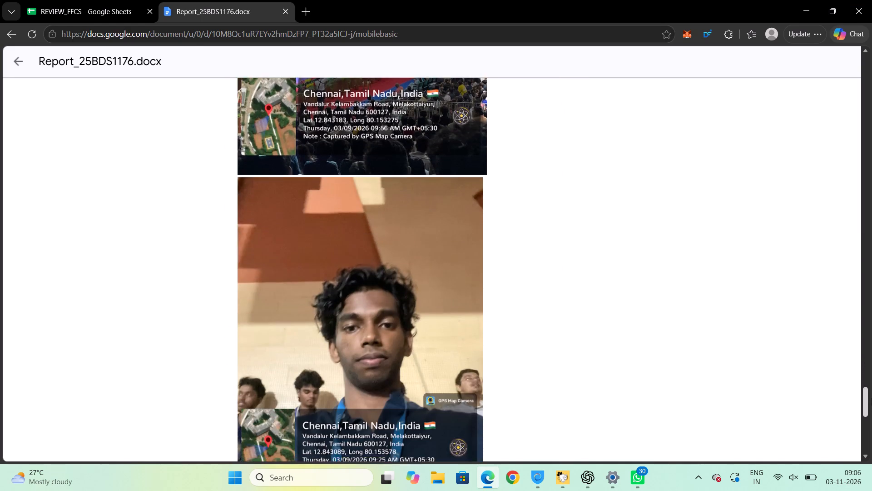
left_click_drag(871, 398, 871, 449)
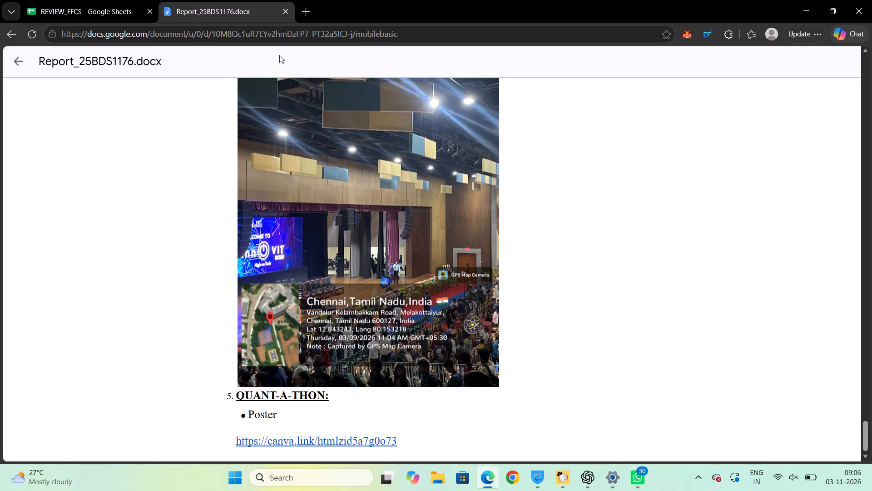
left_click(285, 12)
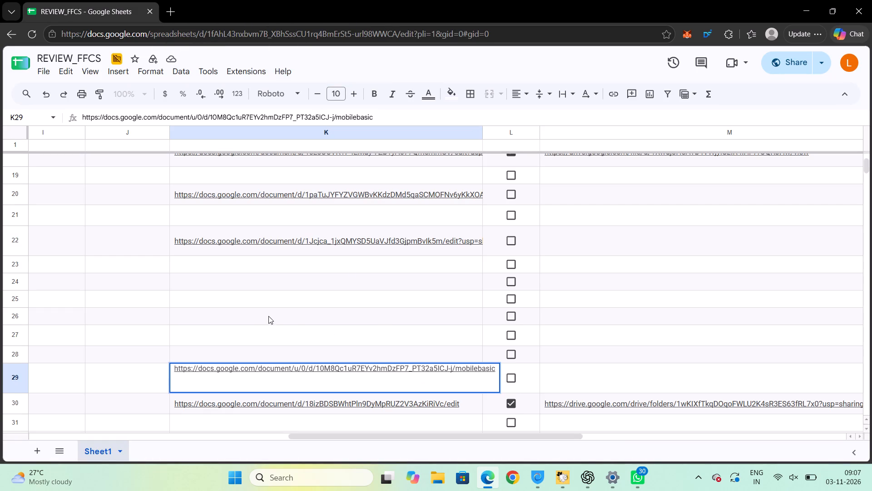
left_click(270, 316)
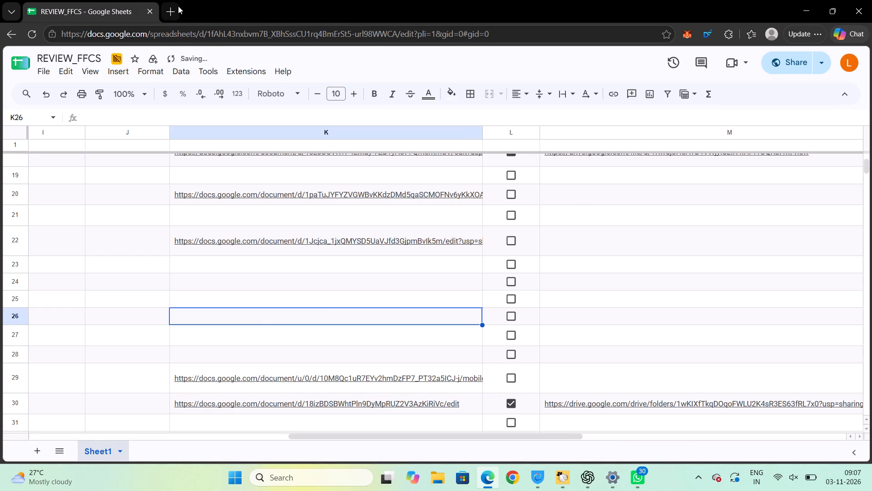
Open the Google Docs home page in a new browser tab.
left_click(171, 6)
type("doc")
key("Return")
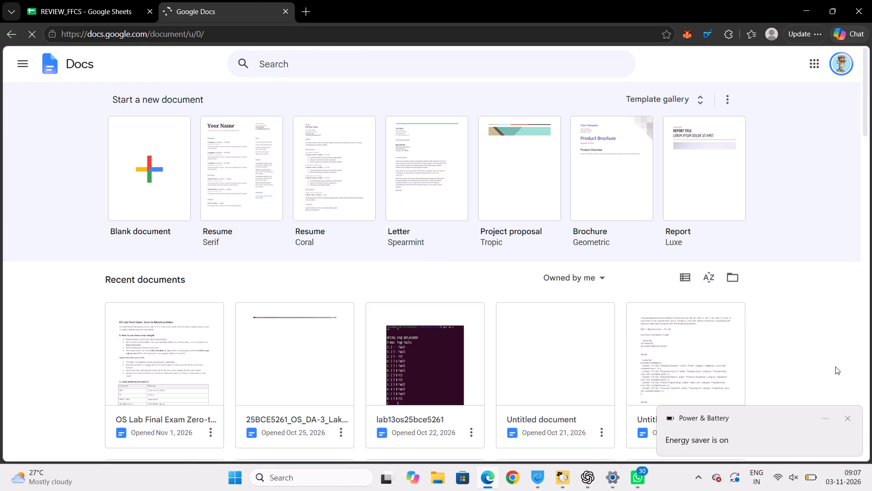
Look through the recent documents of the current Google account for an existing contribution report.
left_click(871, 315)
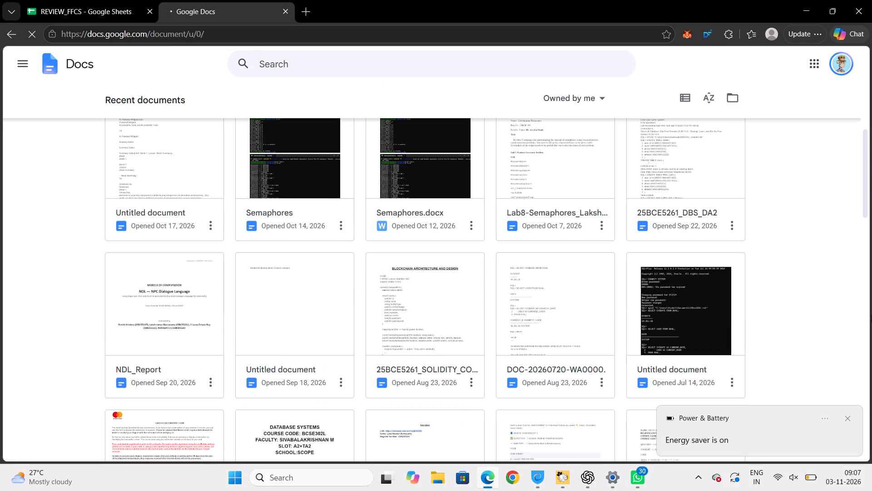
right_click(871, 315)
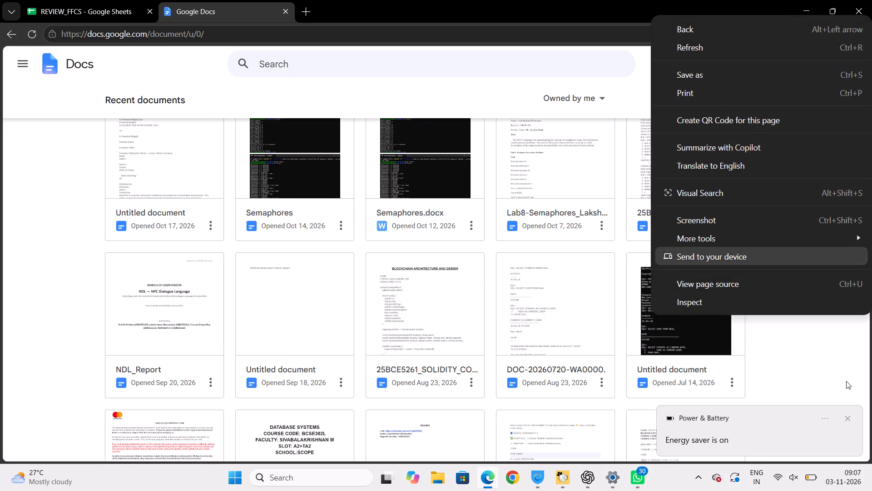
left_click(846, 381)
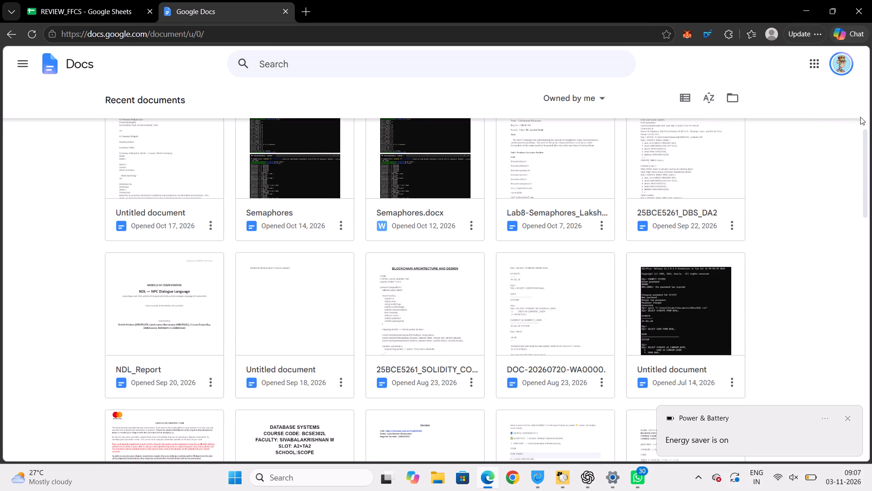
left_click_drag(871, 158, 871, 234)
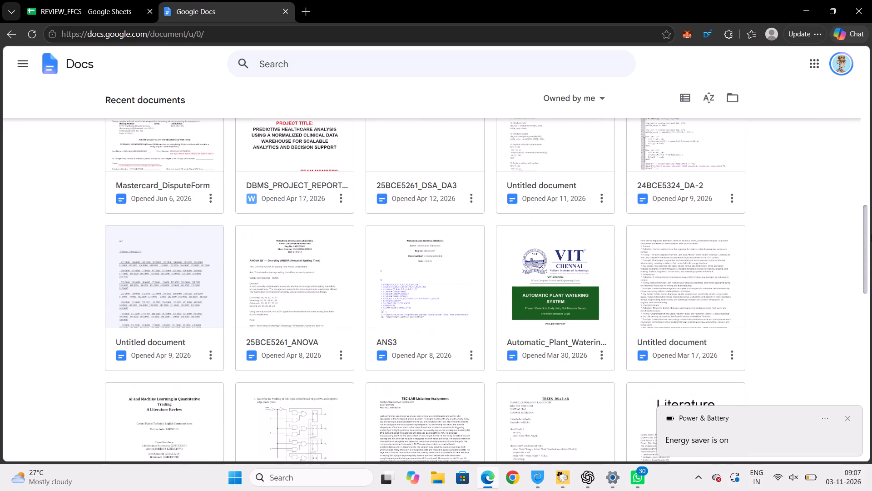
left_click_drag(871, 234, 871, 265)
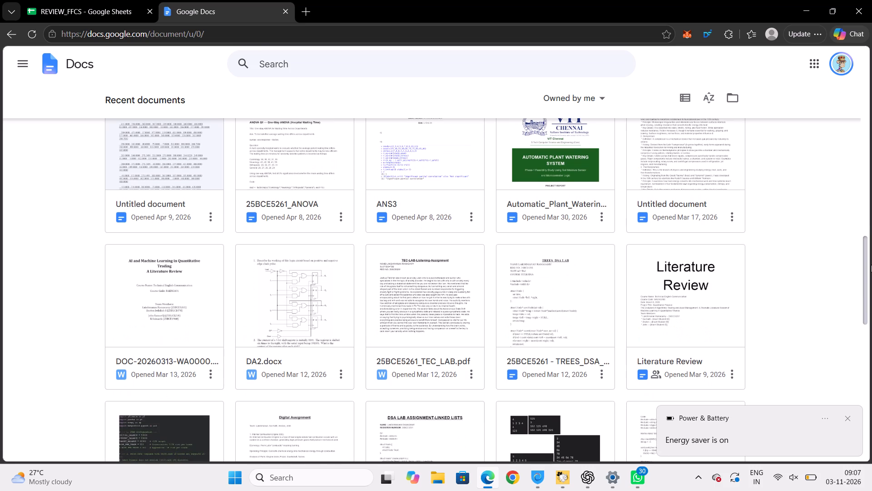
left_click_drag(871, 265, 871, 323)
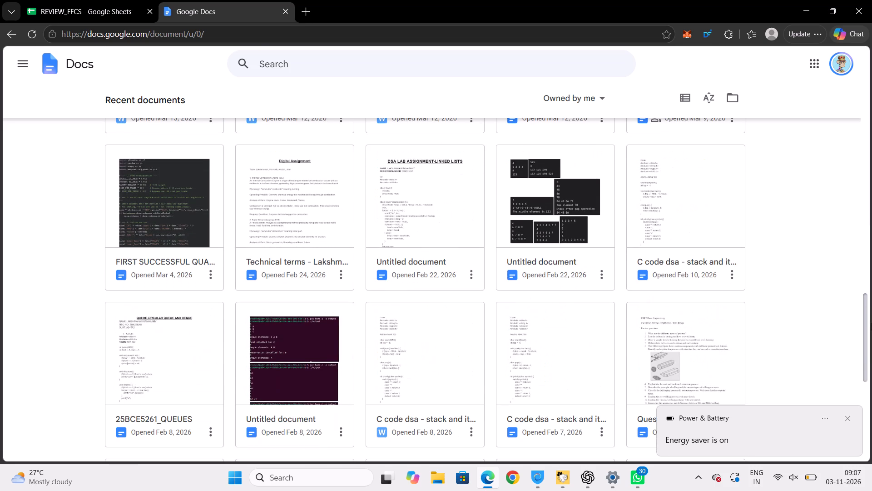
left_click_drag(871, 323, 865, 197)
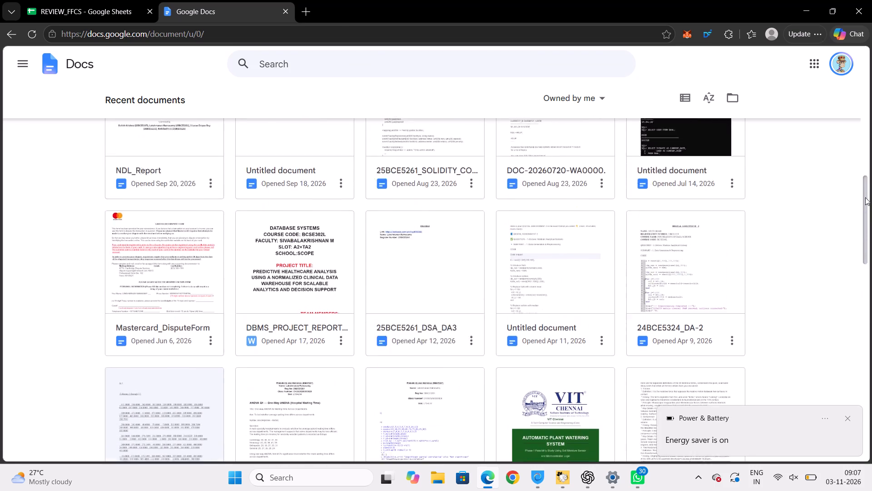
left_click_drag(865, 197, 863, 110)
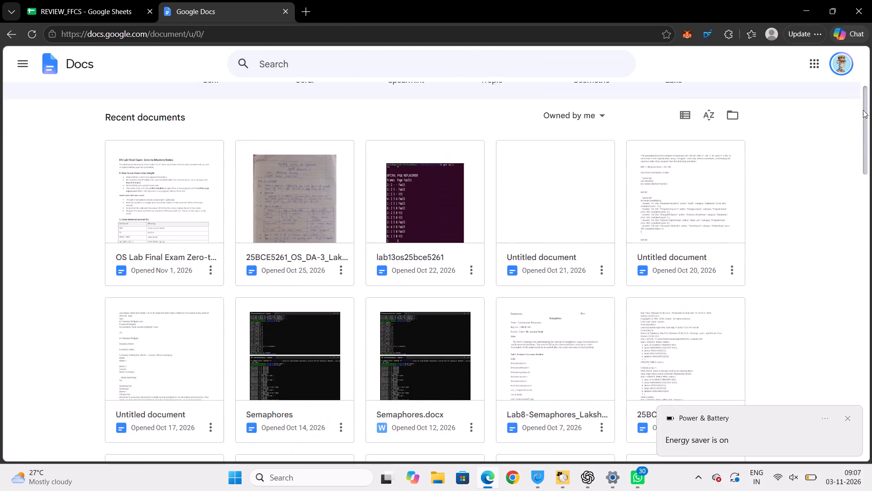
left_click_drag(863, 110, 866, 91)
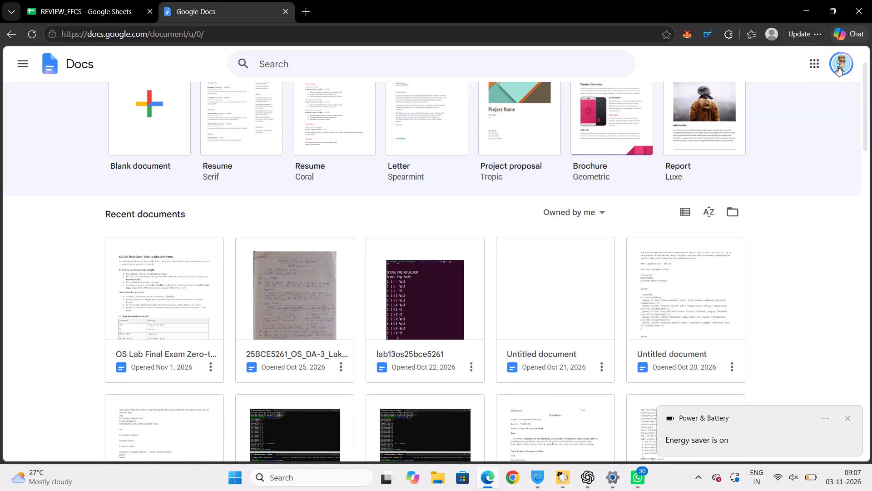
Switch Google Docs to the VIT institutional account.
left_click(838, 66)
left_click(712, 166)
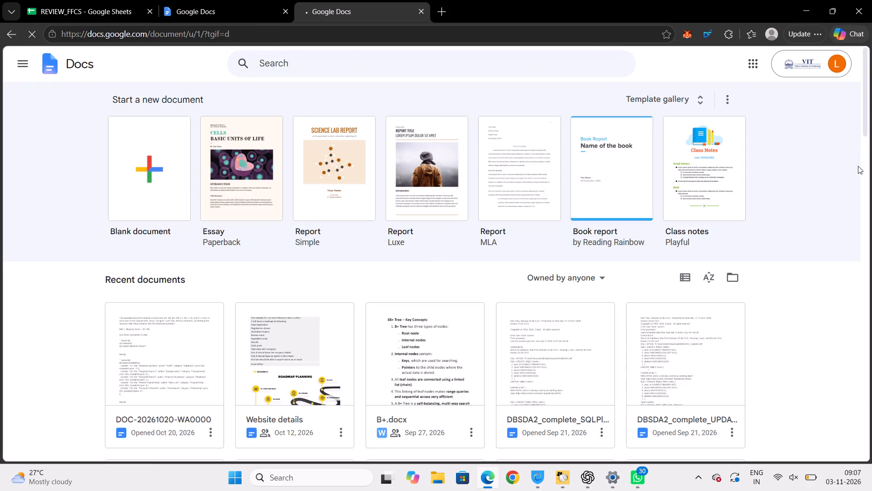
Find the TRC_FFCS_Summary_of_Contributions document among the VIT account's recent documents and open it.
left_click(869, 140)
left_click_drag(868, 141, 871, 184)
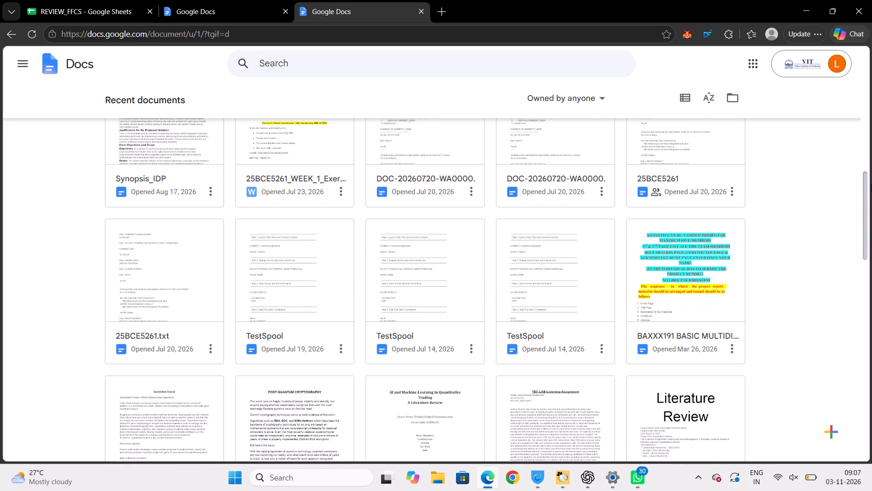
left_click_drag(871, 184, 867, 102)
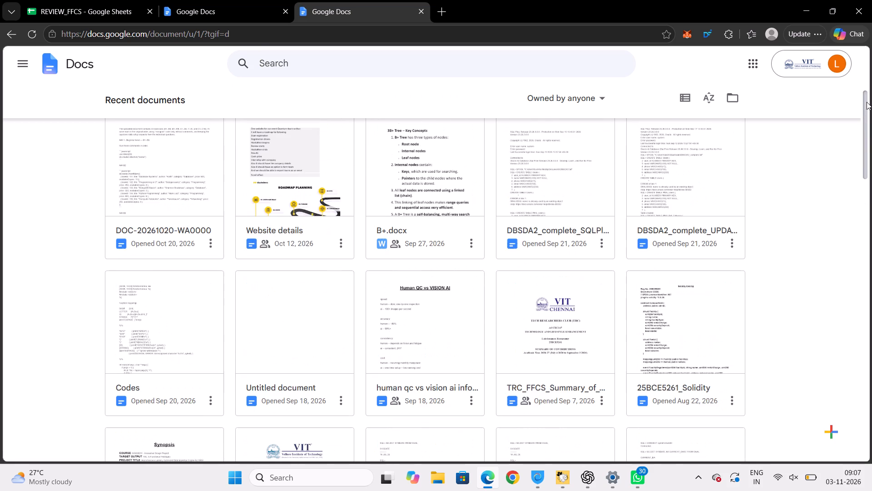
left_click_drag(867, 102, 867, 103)
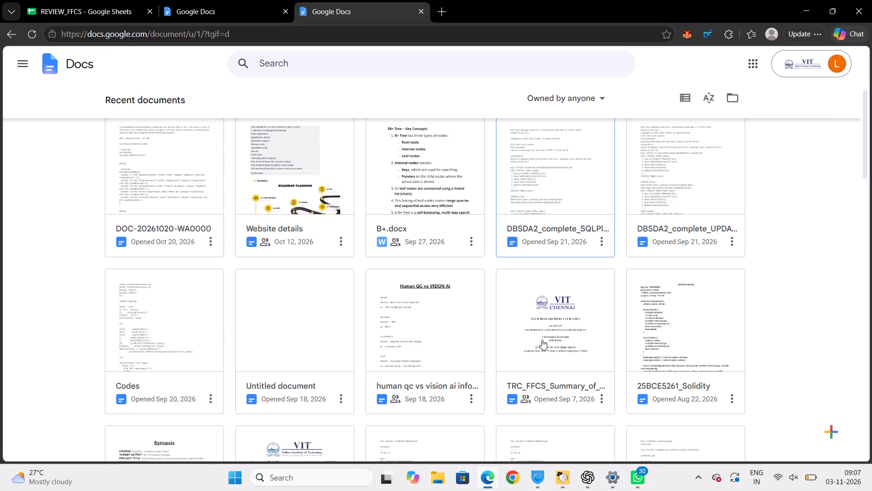
left_click(540, 346)
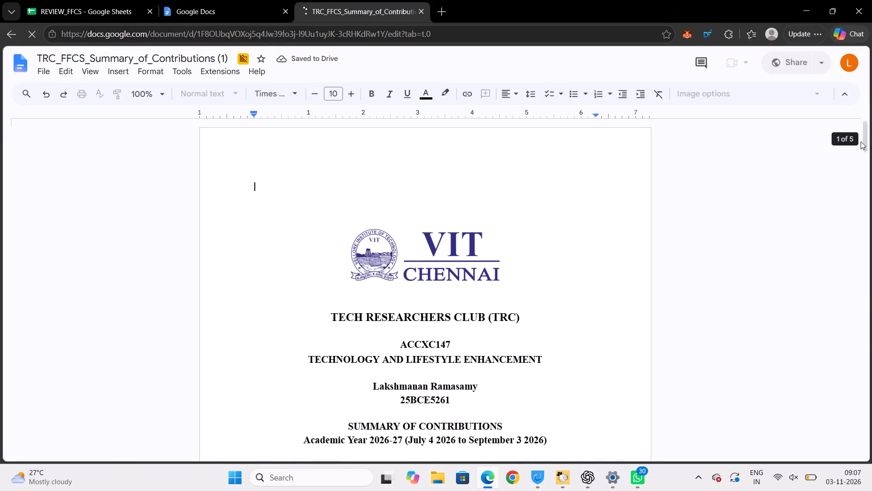
Examine the existing report's contribution entries, event details and geotag pictures from the cover page through to the last page.
left_click_drag(861, 141, 871, 352)
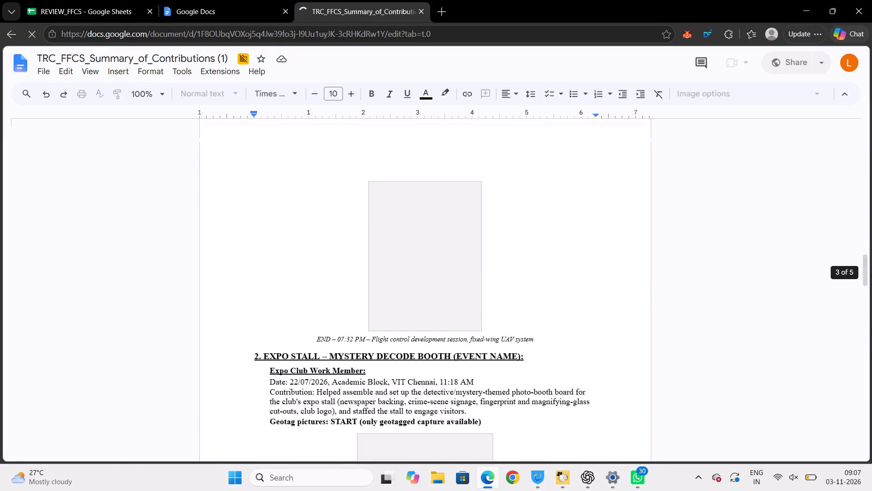
left_click_drag(871, 352, 871, 453)
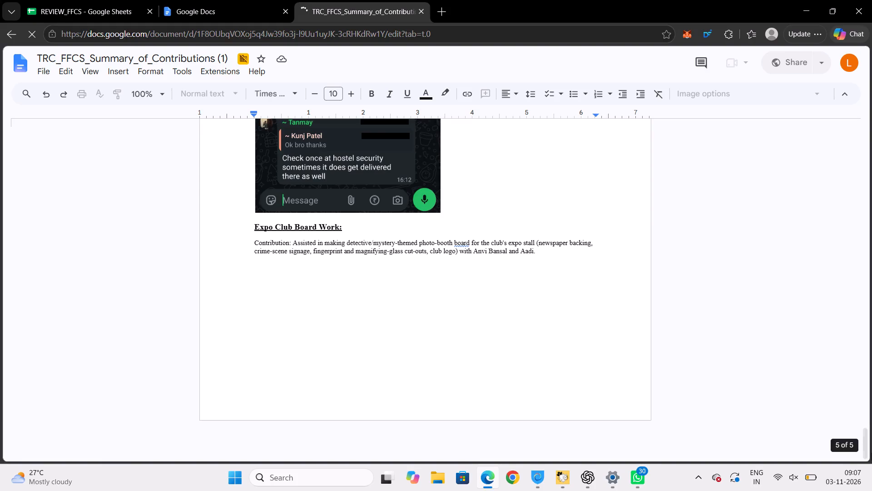
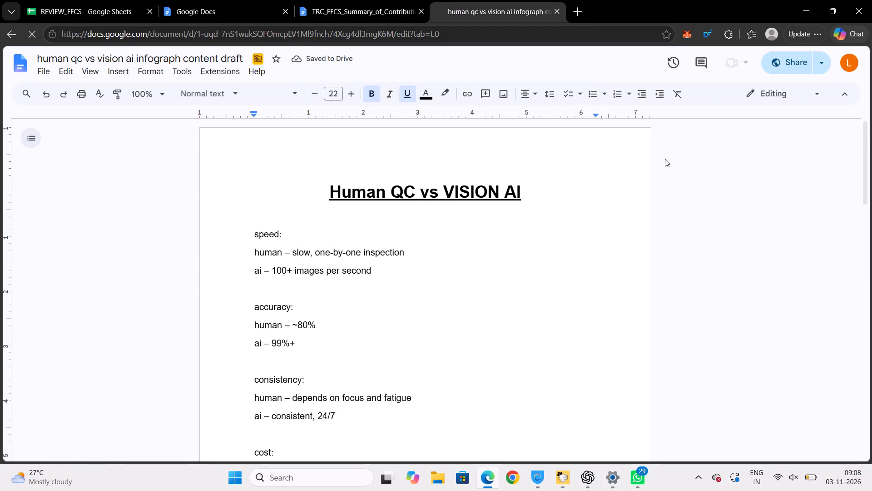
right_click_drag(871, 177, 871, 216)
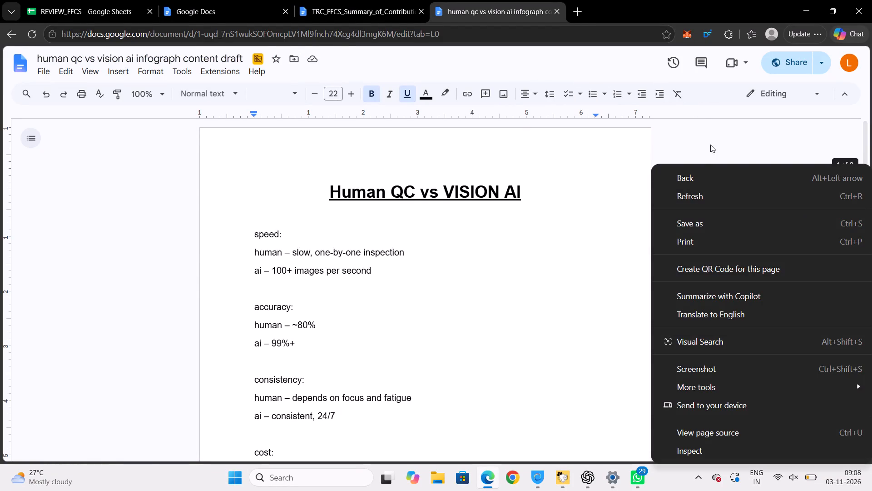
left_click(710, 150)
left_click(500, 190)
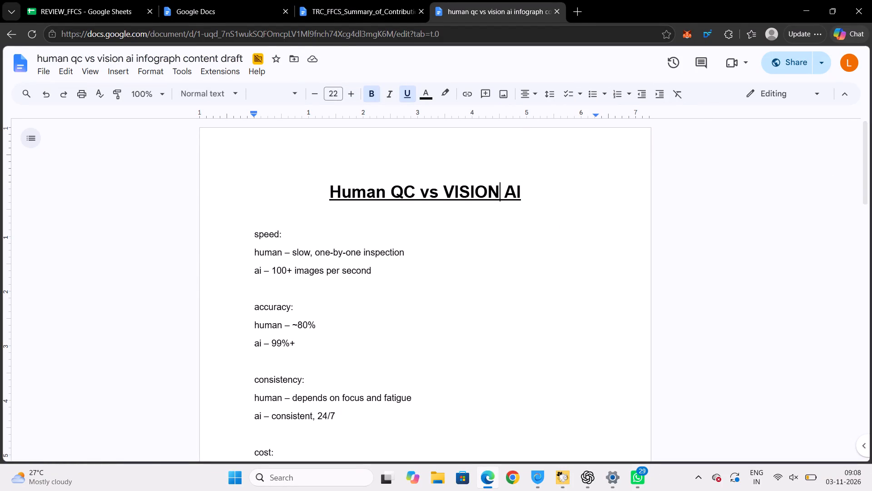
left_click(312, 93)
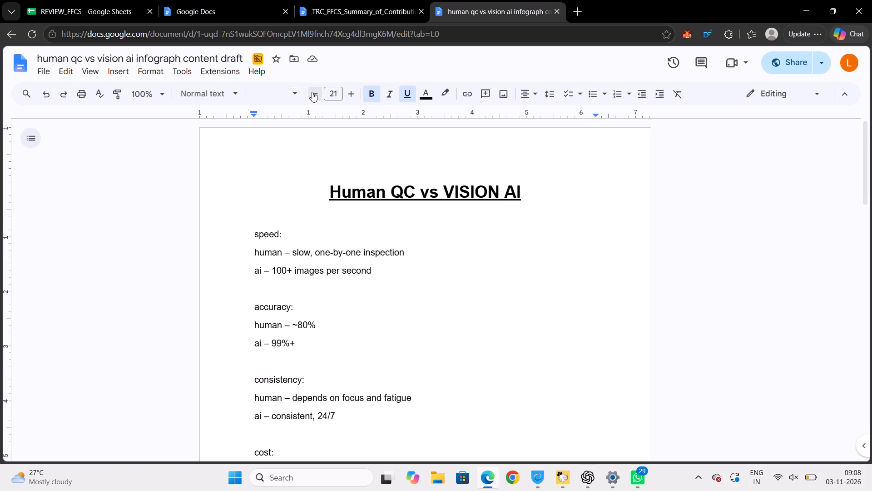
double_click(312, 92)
Print the infograph content draft to a PDF named 25 in the Downloads folder.
left_click(73, 91)
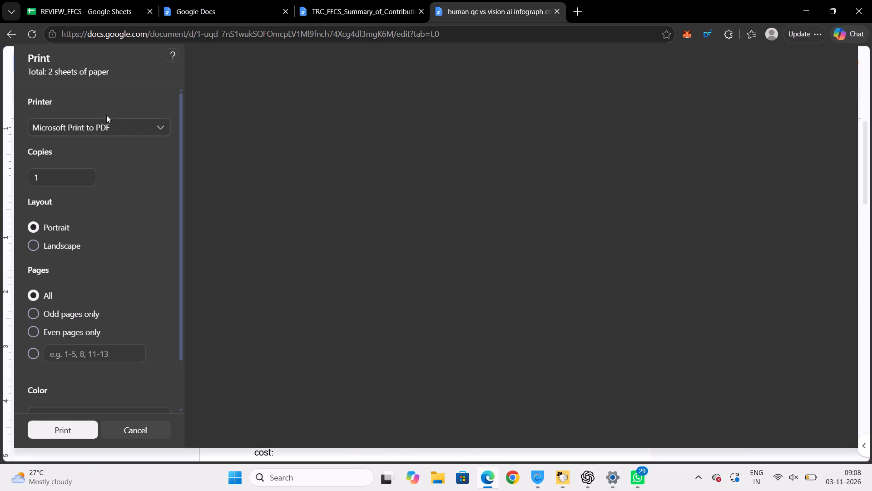
left_click(79, 429)
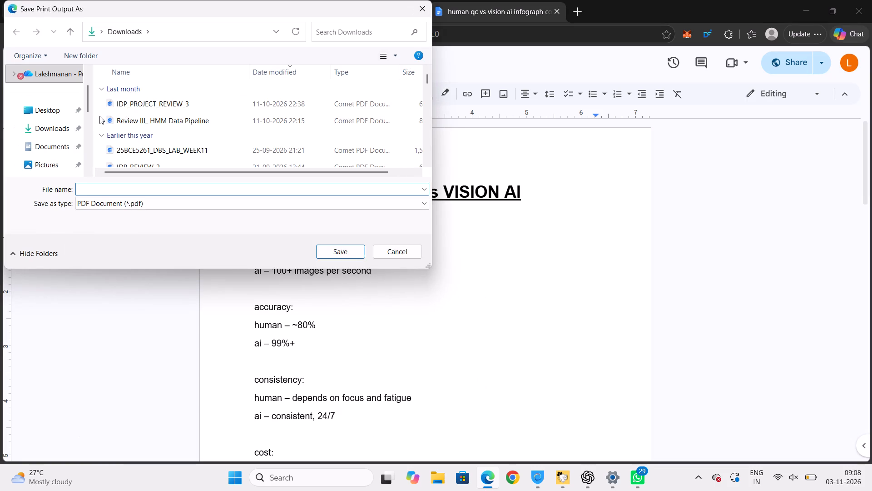
left_click(55, 125)
left_click(177, 185)
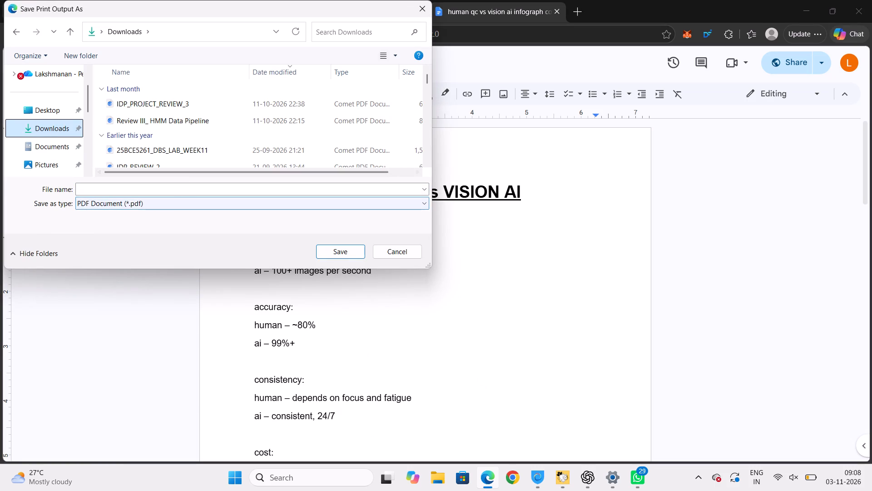
type("25")
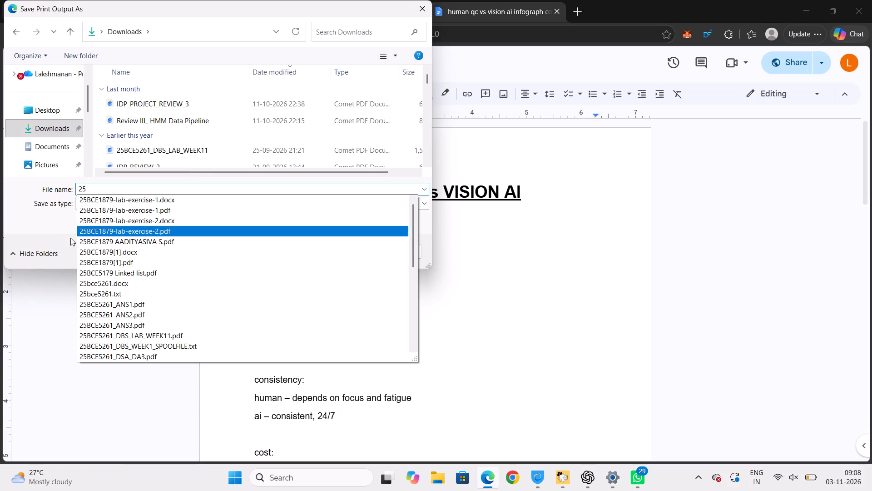
left_click(50, 234)
left_click(332, 252)
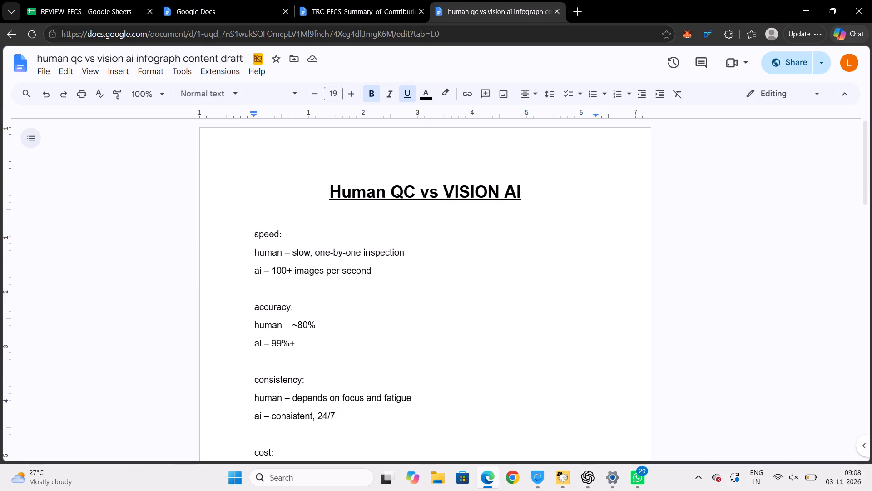
Find the PDF named 25 in the Downloads folder and open it with Microsoft Edge.
left_click(439, 481)
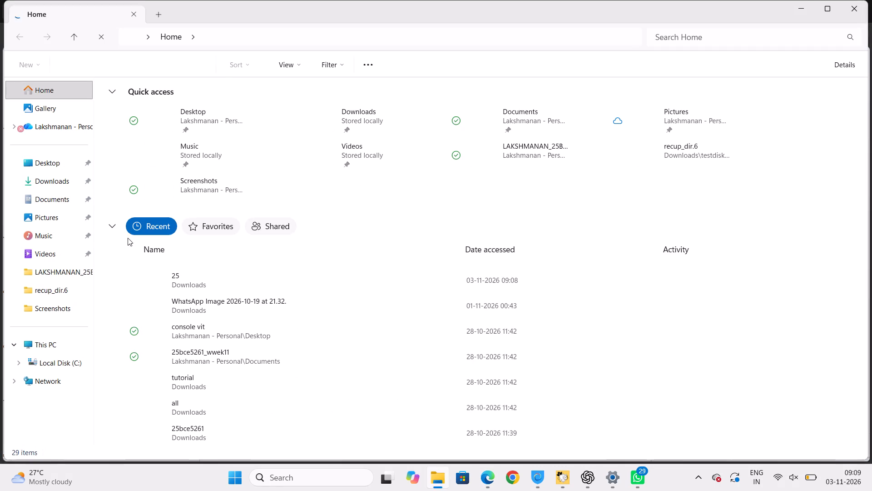
left_click(57, 200)
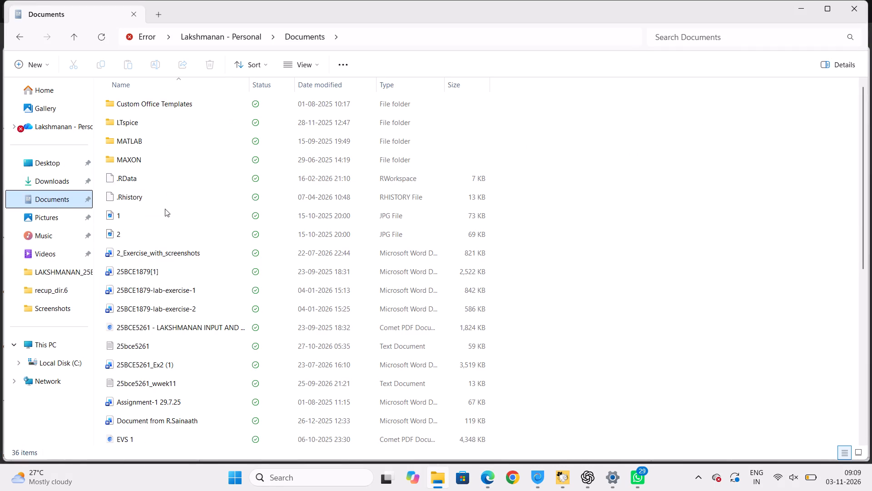
left_click(75, 181)
left_click(189, 116)
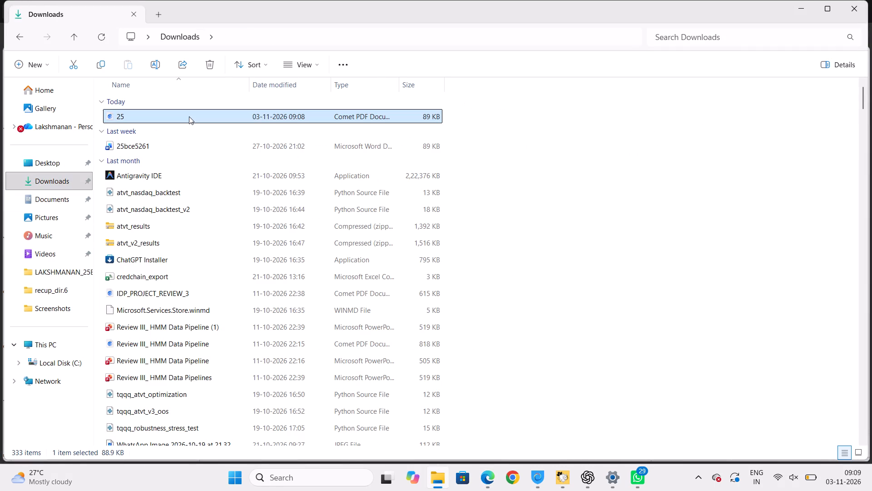
right_click(189, 116)
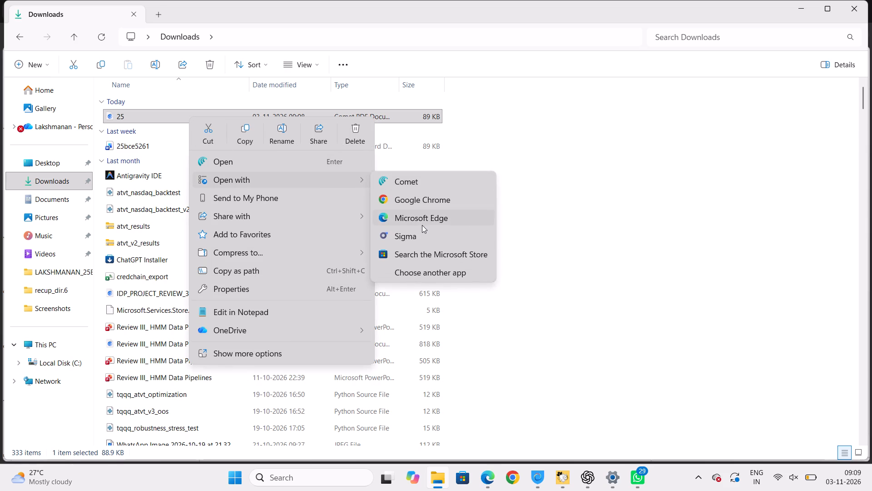
left_click(421, 221)
left_click(476, 181)
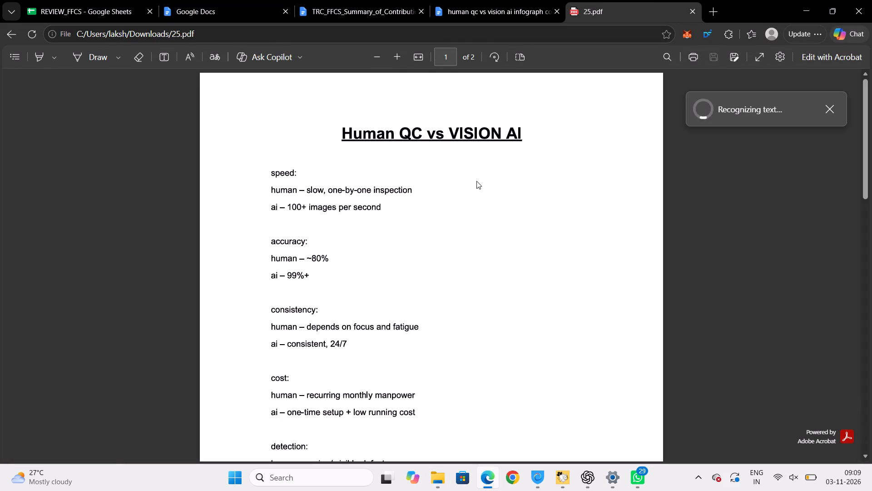
Fit the PDF's whole first page in view and capture its Human QC vs VISION AI content with Snipping Tool.
left_click(423, 55)
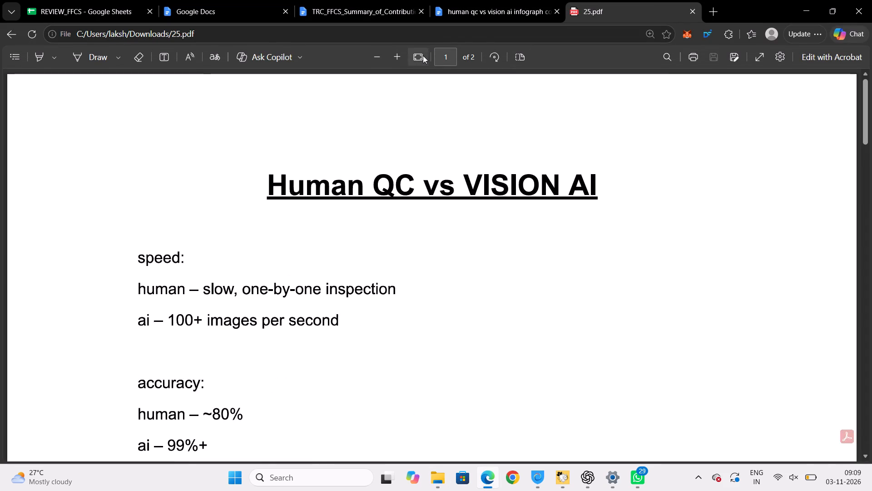
left_click(423, 55)
left_click(472, 199)
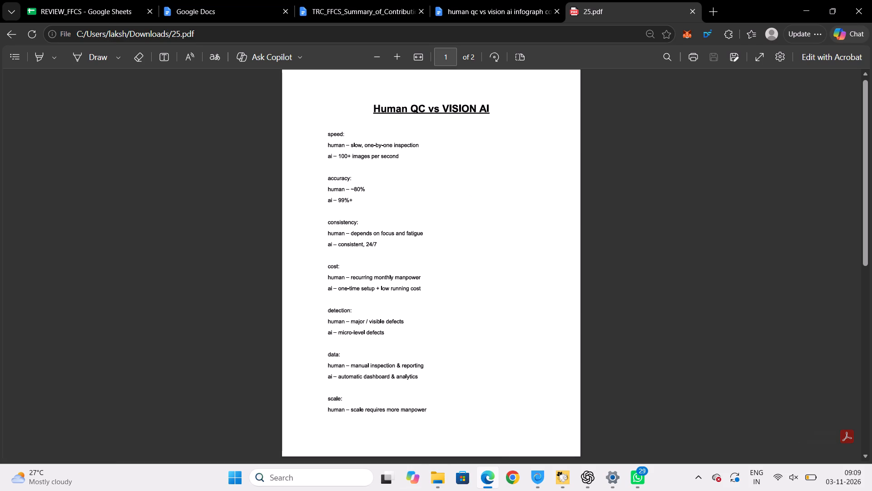
left_click(318, 469)
type("sni")
key("Return")
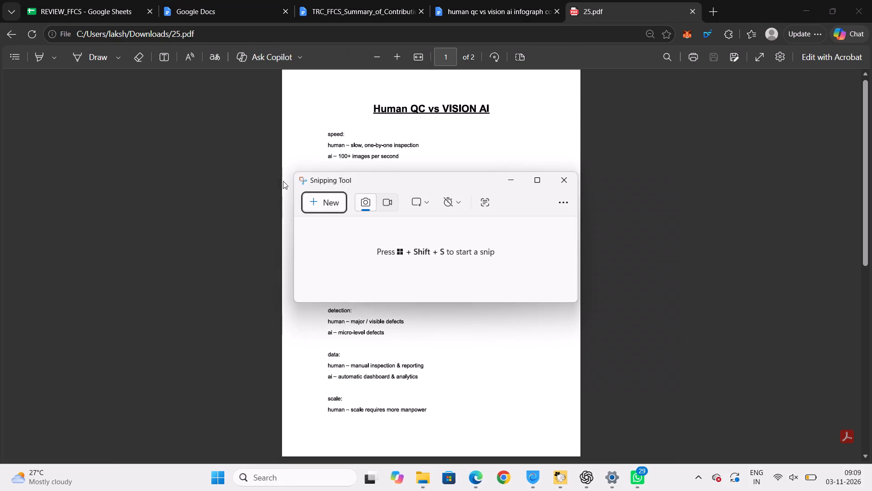
left_click(331, 201)
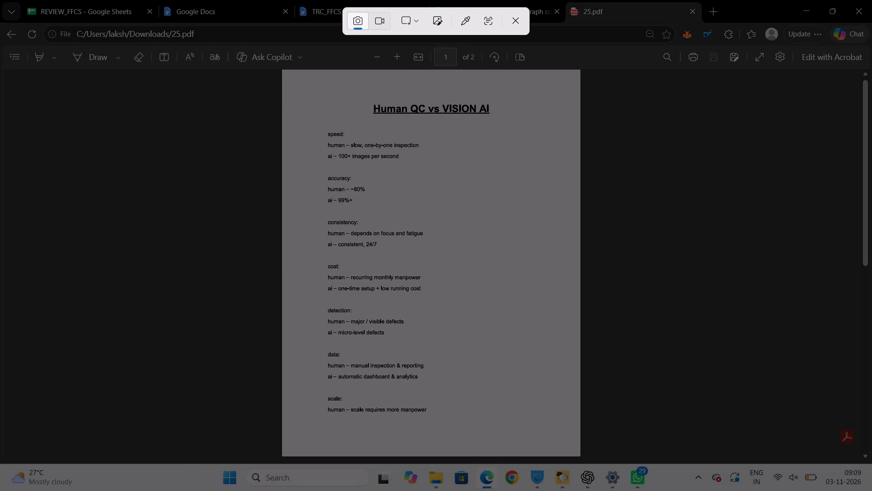
left_click_drag(297, 93, 550, 427)
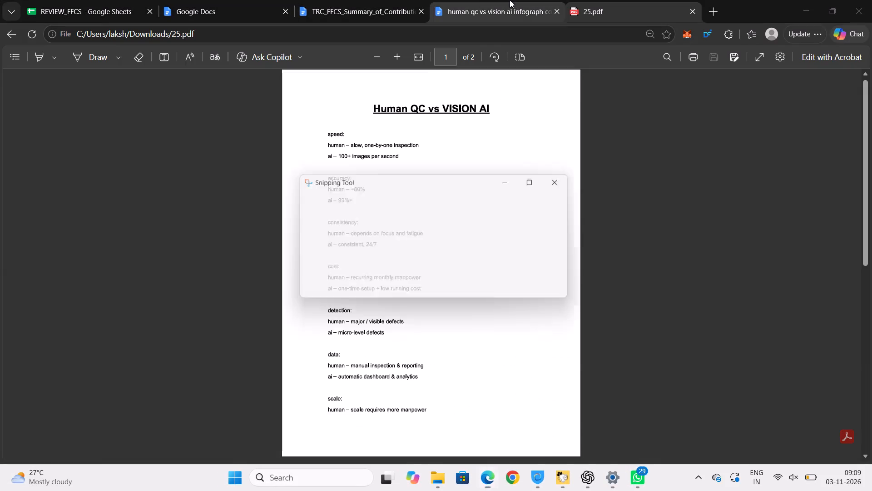
Paste the captured infograph content into TRC_FFCS_Summary_of_Contributions (1), below the Expo Club Board Work contribution.
left_click(510, 0)
left_click(368, 0)
left_click(572, 256)
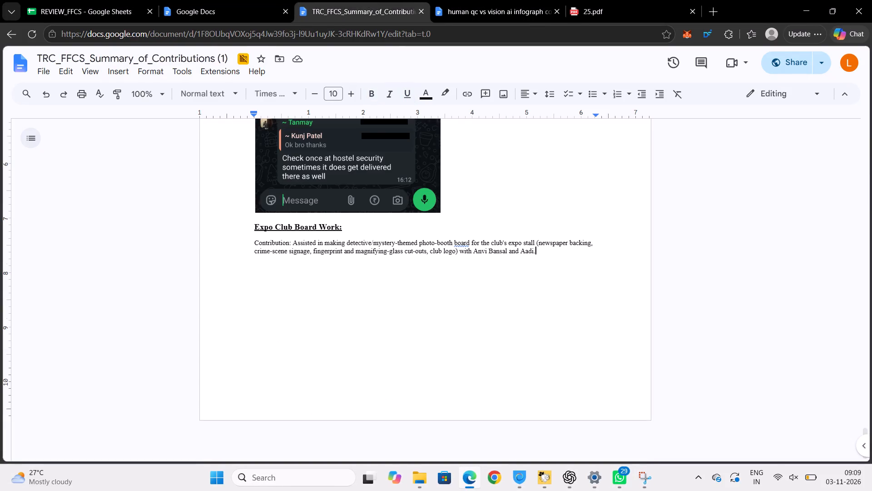
key("Return")
key("Return")
key("ctrl+v")
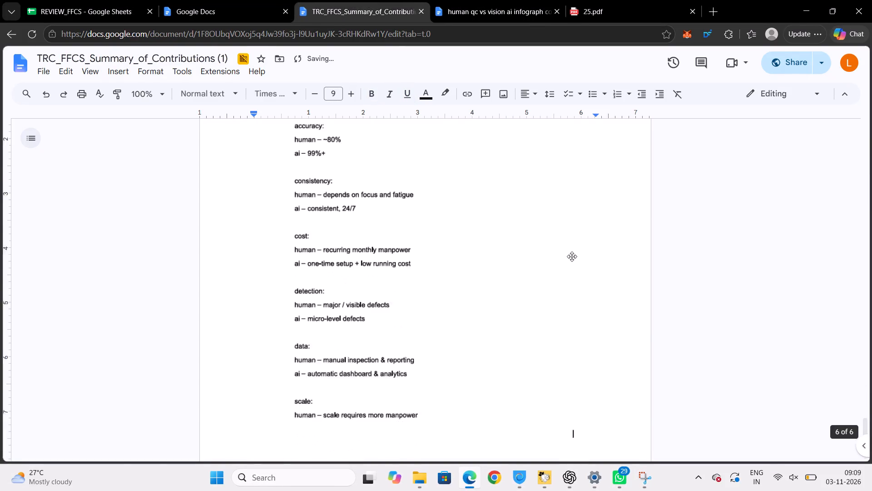
left_click(793, 402)
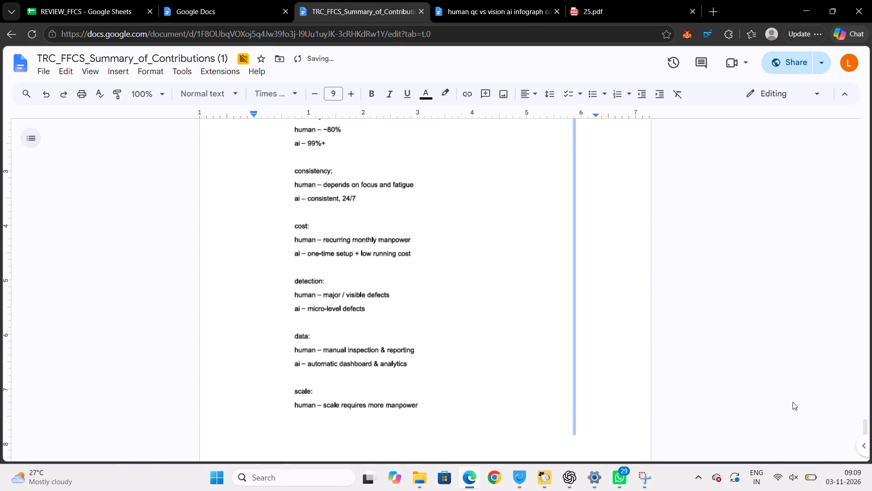
Add blank lines above the pasted image and enter the heading "TRC EDITORIAL WORK:" directly over it on the same page.
left_click(605, 408)
key("Up")
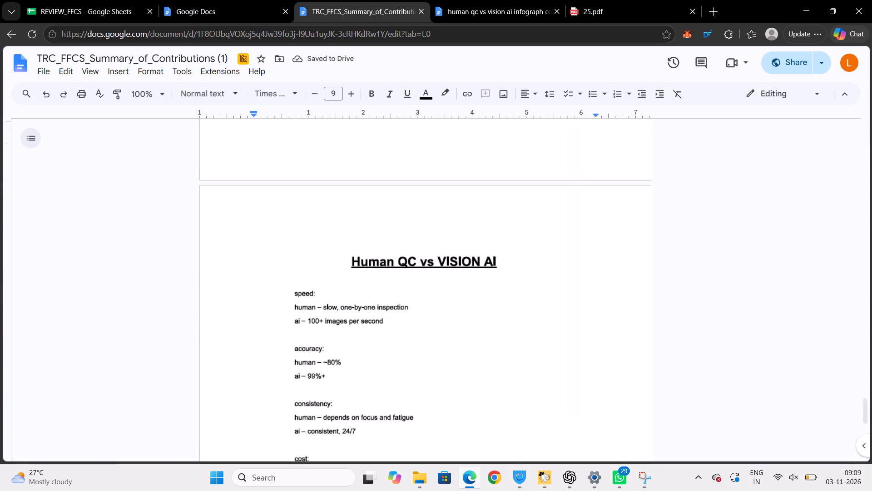
key("Return")
key("Return")
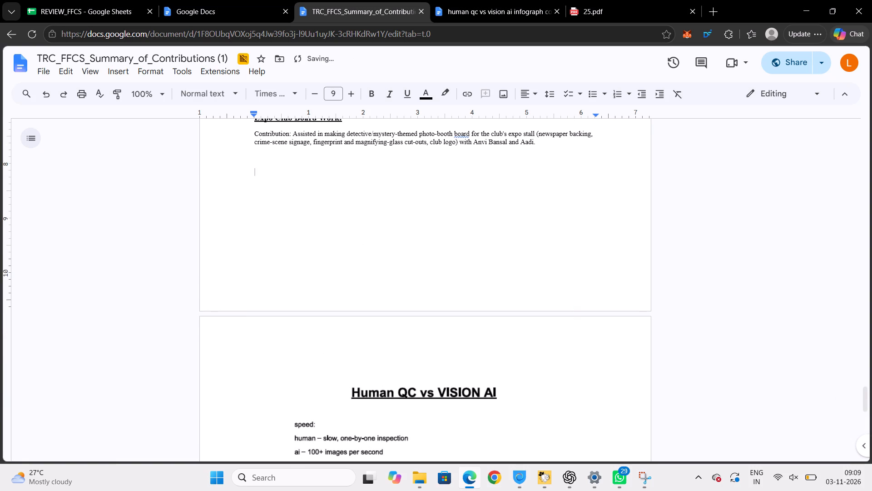
key("Return")
key("Return")
key("Return")
key("Return")
key("Return")
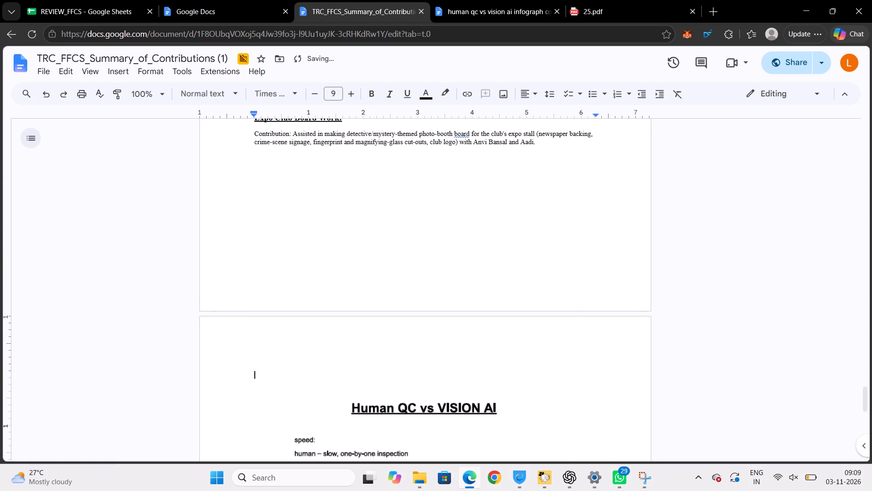
type("TRC EDITORIAL WORK")
key("shift+colon")
Extend the heading above the pasted image to read "TRC EDITORIAL WORK - INFOGRAPH CONTENT:".
left_click_drag(342, 375, 265, 374)
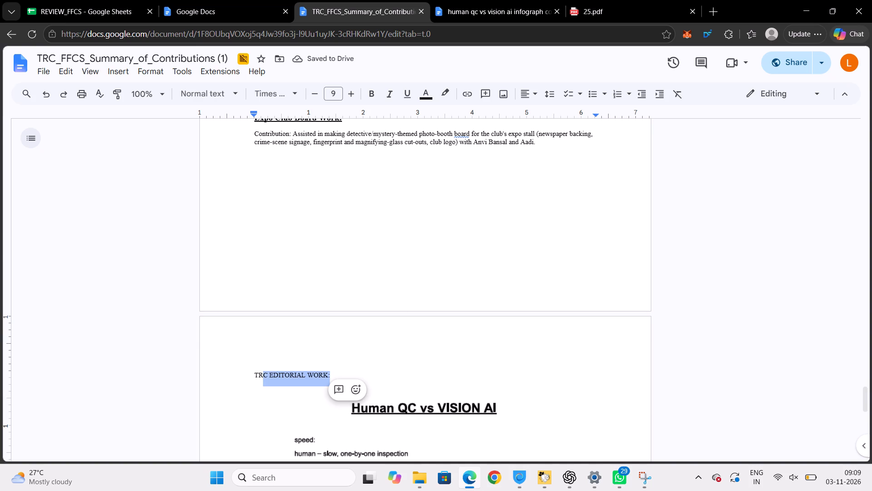
left_click(325, 377)
left_click(326, 377)
left_click(326, 377)
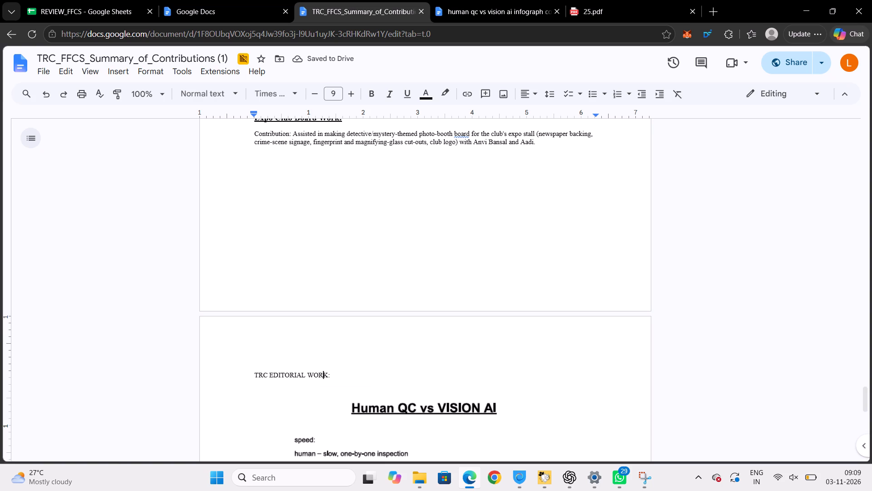
key("Right")
key("space")
type("- INFOGRAPH")
left_click(377, 377)
key("space")
key("BackSpace")
key("BackSpace")
key("space")
type("CI")
key("BackSpace")
type("ONTENT")
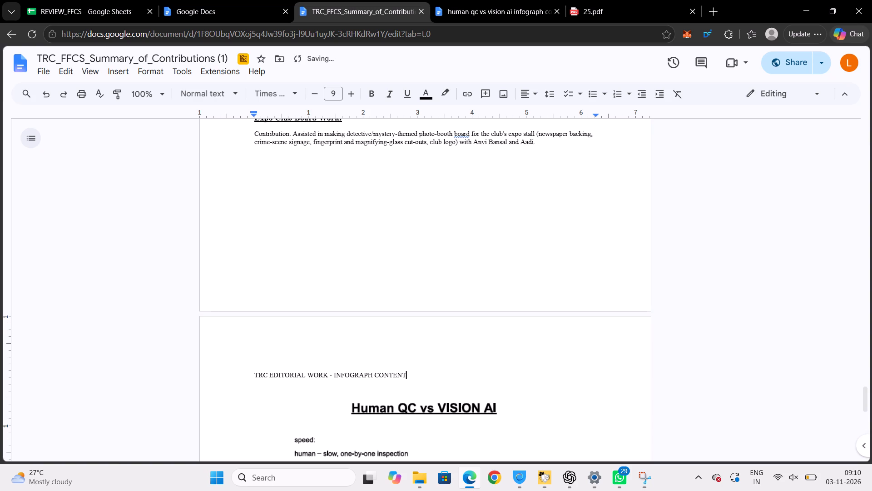
key("shift+colon")
Format the "TRC EDITORIAL WORK - INFOGRAPH CONTENT:" heading as bold, underlined, 11 pt text.
left_click_drag(418, 379, 251, 371)
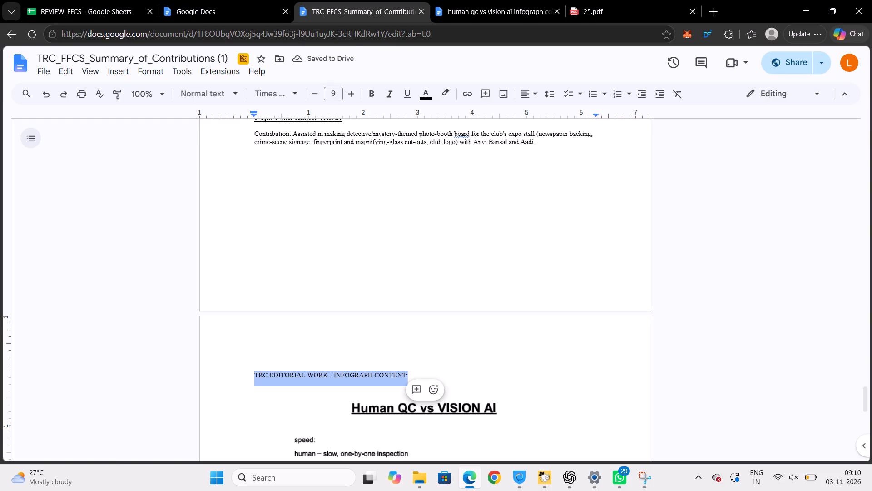
left_click(373, 92)
double_click(349, 95)
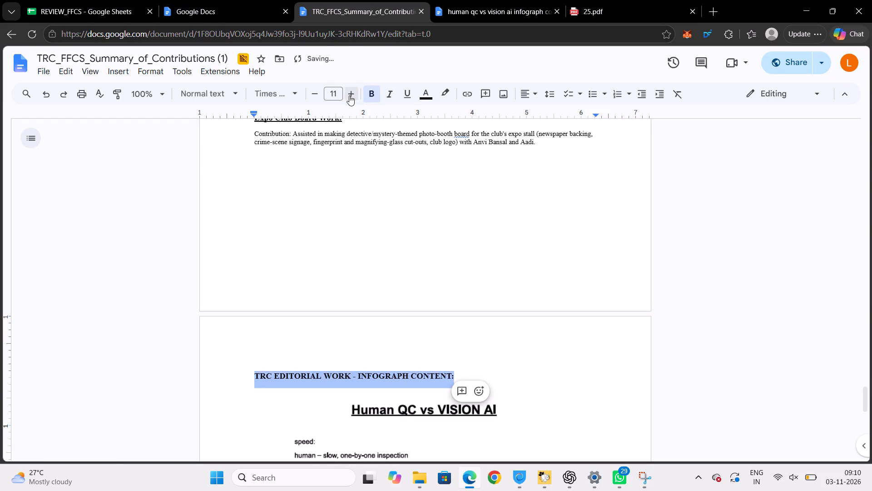
left_click(409, 94)
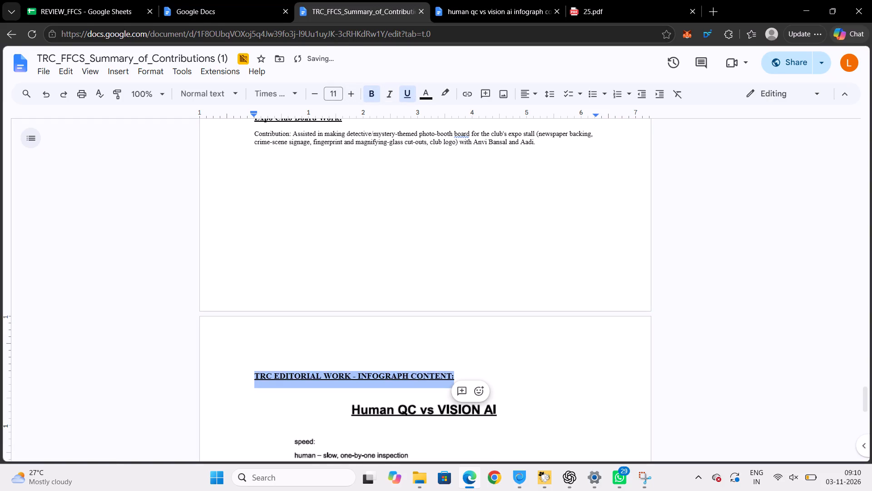
left_click_drag(865, 401, 865, 406)
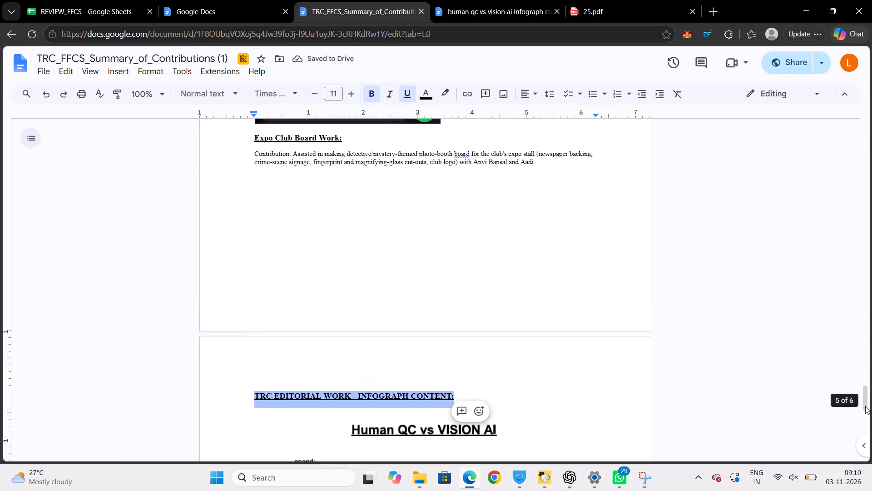
left_click_drag(865, 406, 867, 280)
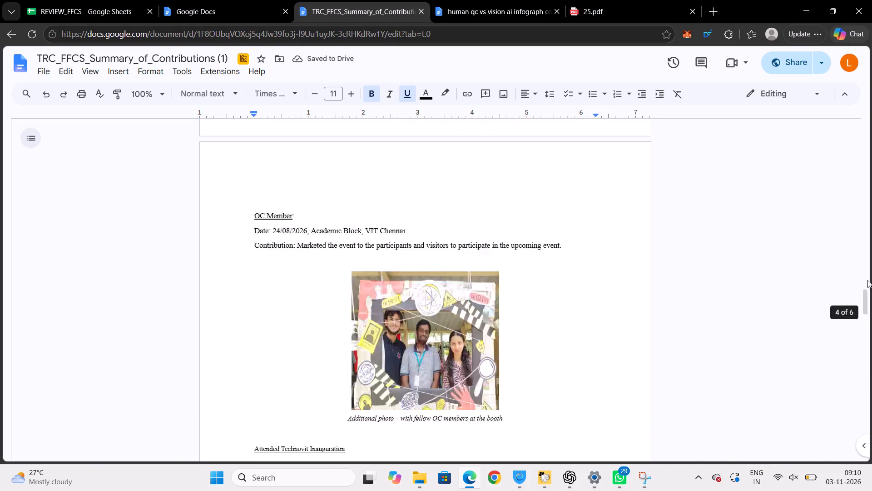
left_click_drag(867, 280, 871, 193)
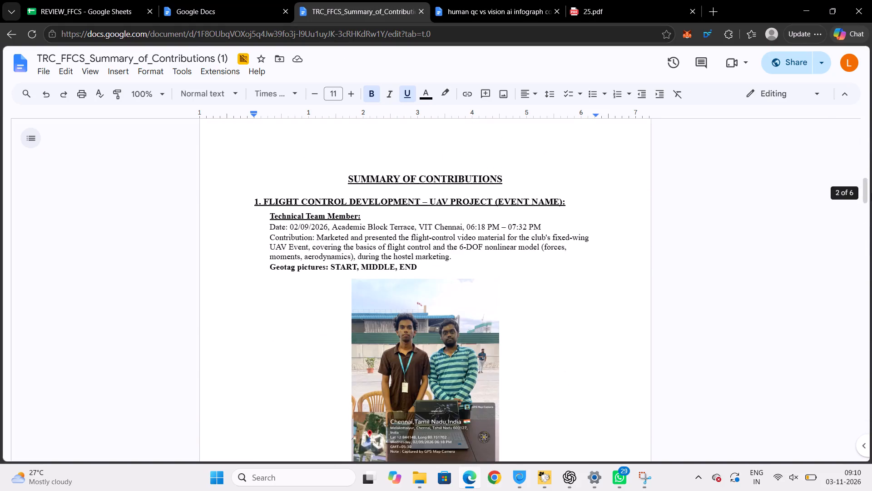
left_click_drag(871, 193, 871, 176)
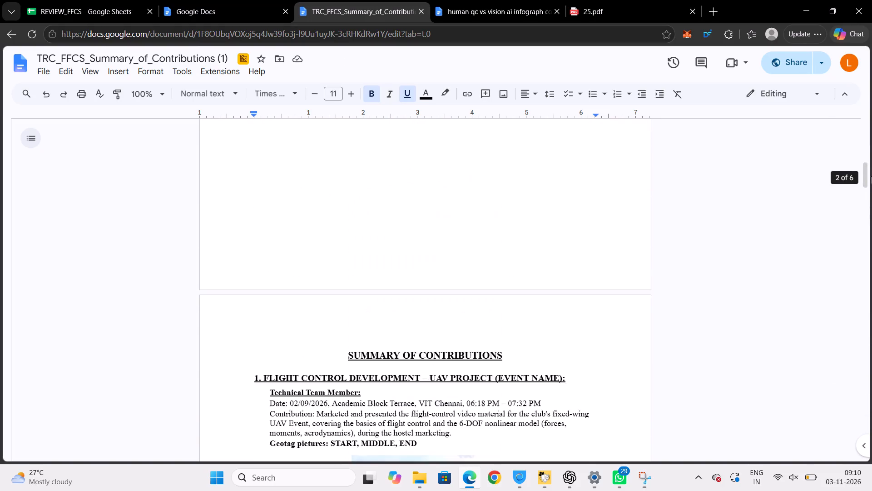
left_click_drag(871, 176, 869, 185)
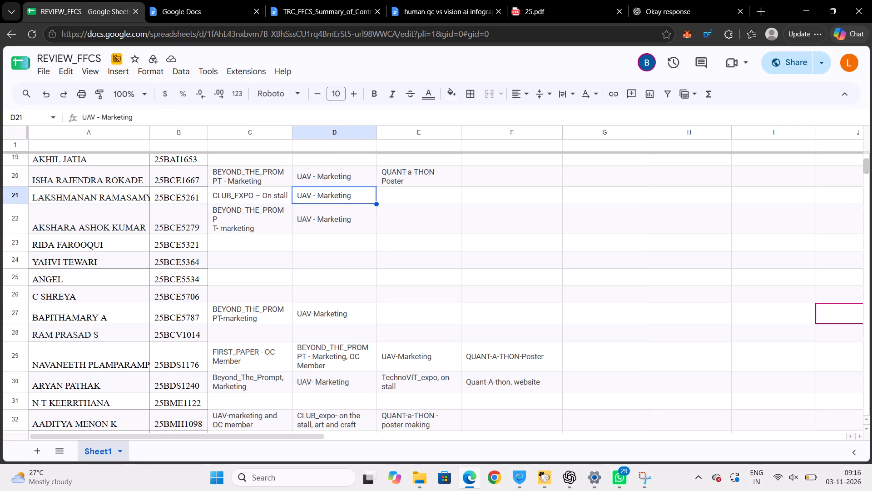
Extend the Contribution 1 entry in cell C21 to read "CLUB_EXPO – On stall, Art and Craft".
left_click(867, 172)
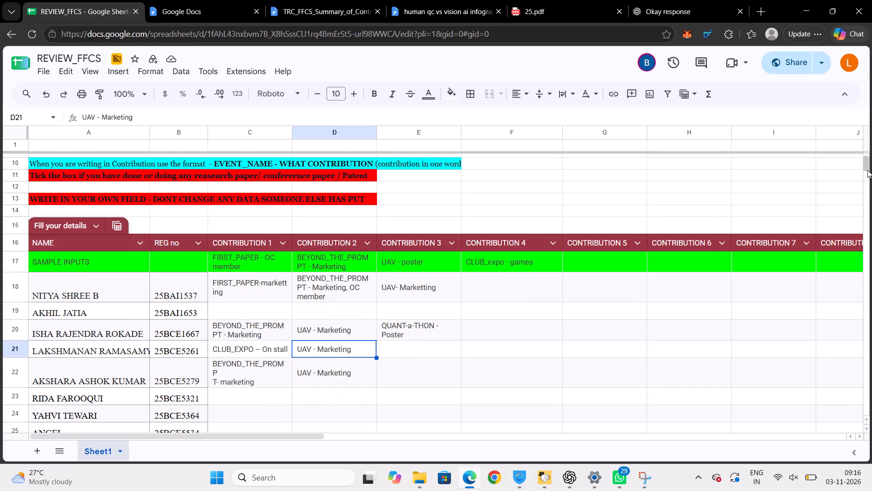
left_click(285, 326)
left_click(286, 326)
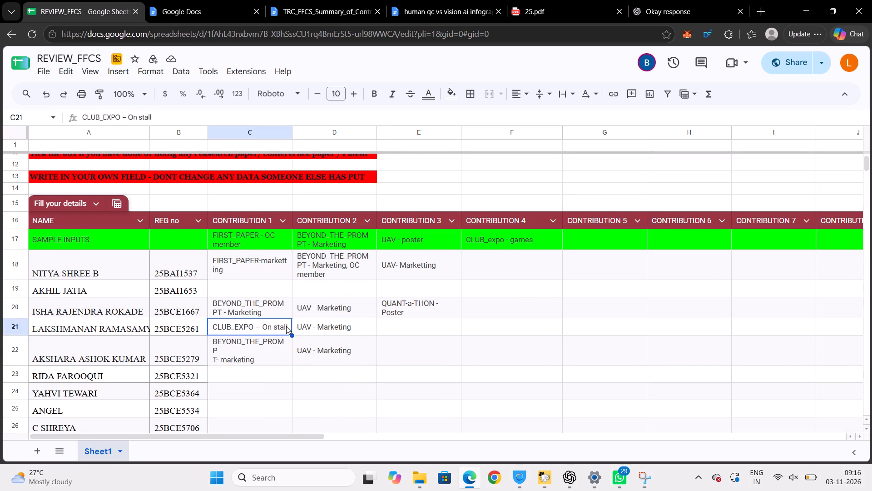
left_click(237, 119)
type(",")
key("space")
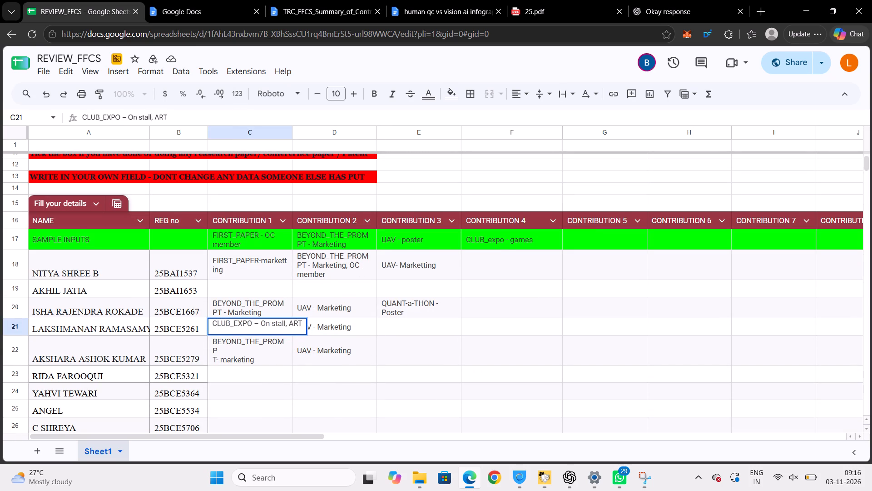
key("BackSpace")
key("BackSpace")
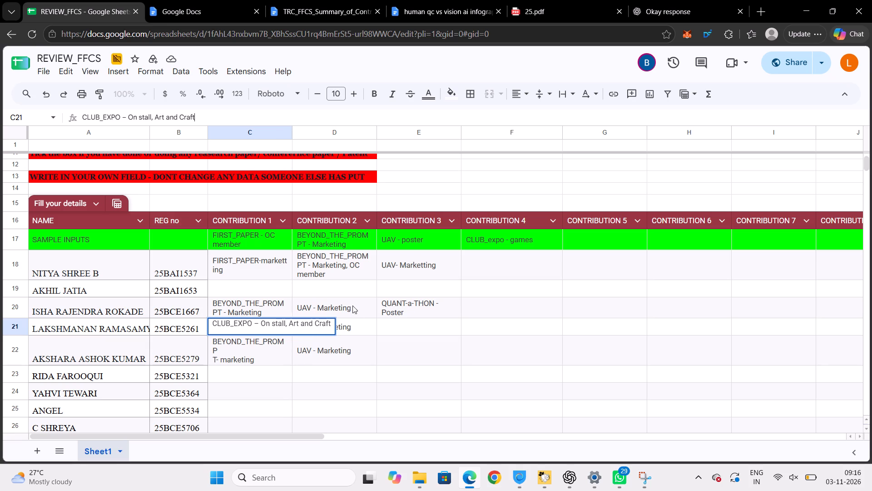
left_click(357, 325)
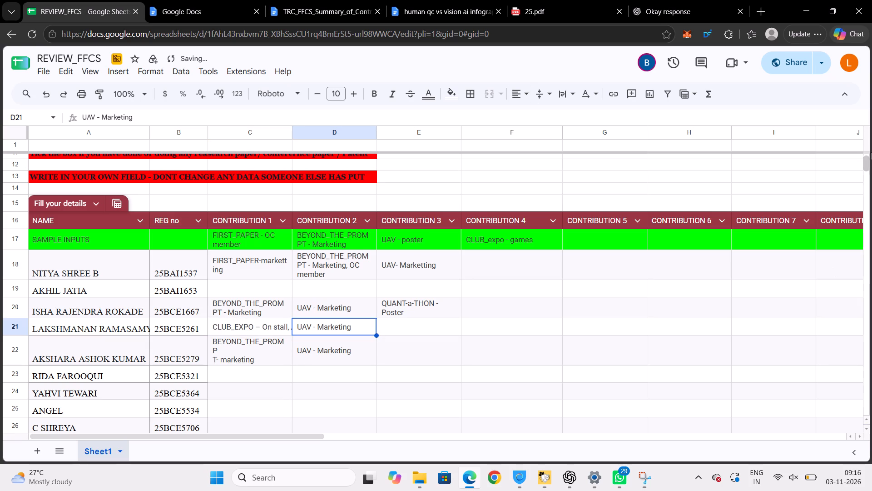
Extend the Contribution 2 entry in cell D21 to read "UAV - Marketing and OC Member".
left_click(869, 161)
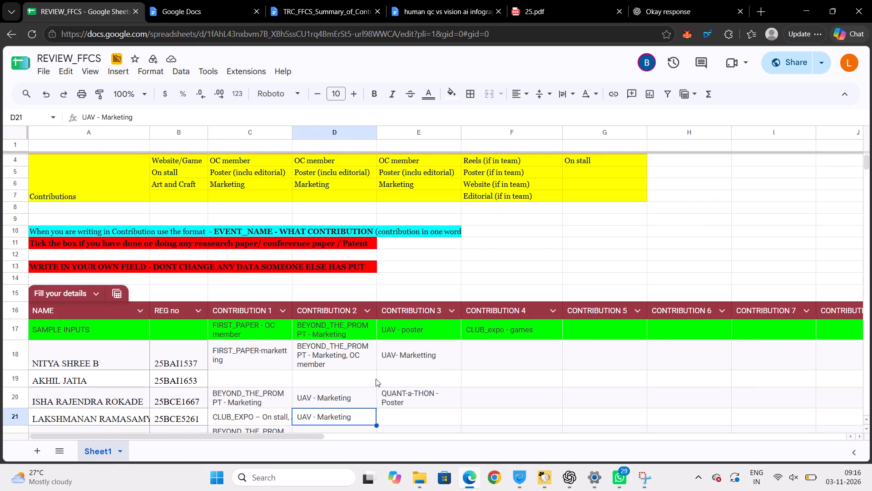
double_click(362, 418)
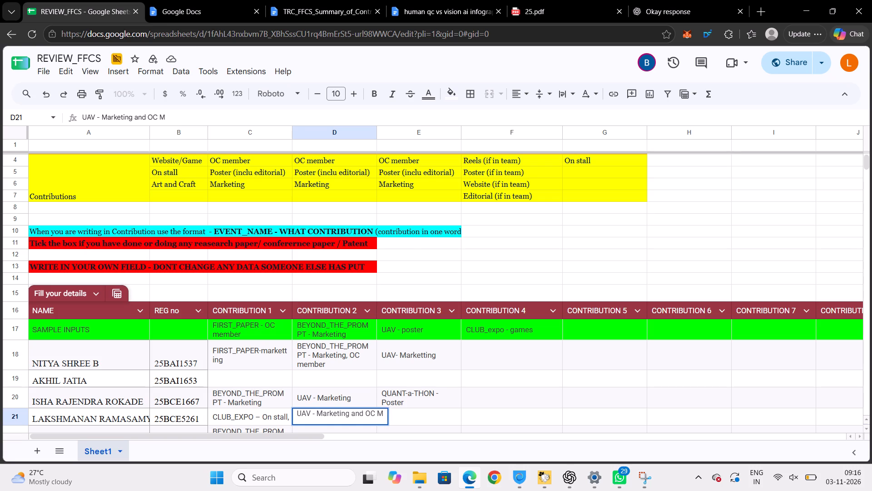
type("ember")
Reorder the roles in cell D21 so the entry reads "UAV - OC Member and Marketing".
left_click(366, 413)
key("BackSpace")
key("BackSpace")
key("BackSpace")
key("BackSpace")
key("BackSpace")
key("BackSpace")
key("BackSpace")
key("BackSpace")
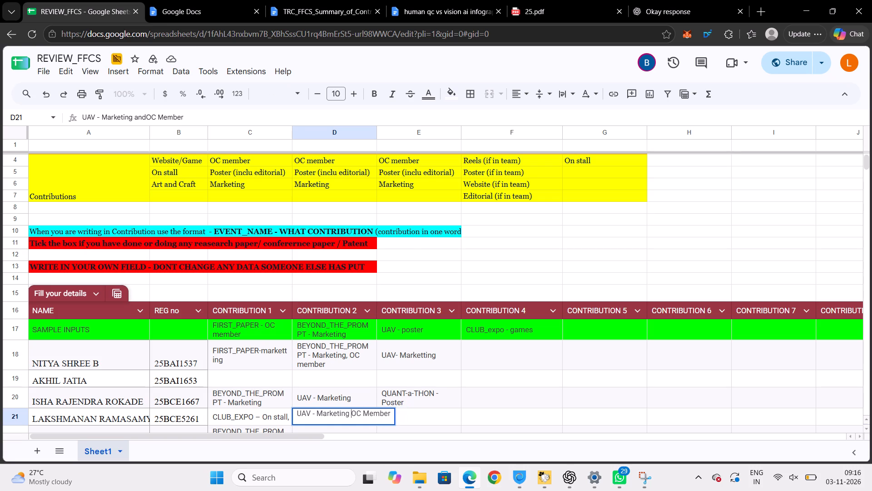
key("BackSpace")
key("BackSpace")
key("BackSpace")
key("BackSpace")
key("BackSpace")
key("BackSpace")
key("Right")
key("Right")
key("Right")
key("Right")
key("Right")
key("Right")
key("Right")
key("Right")
key("Right")
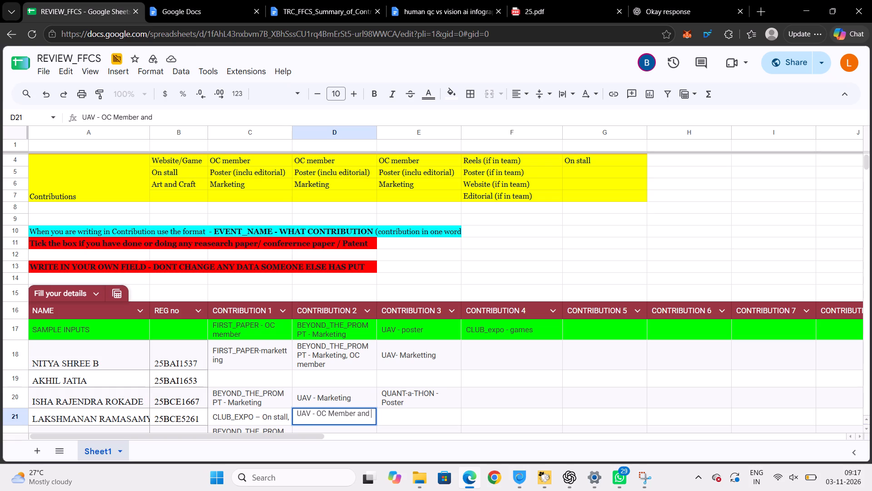
type("rketing")
left_click(436, 425)
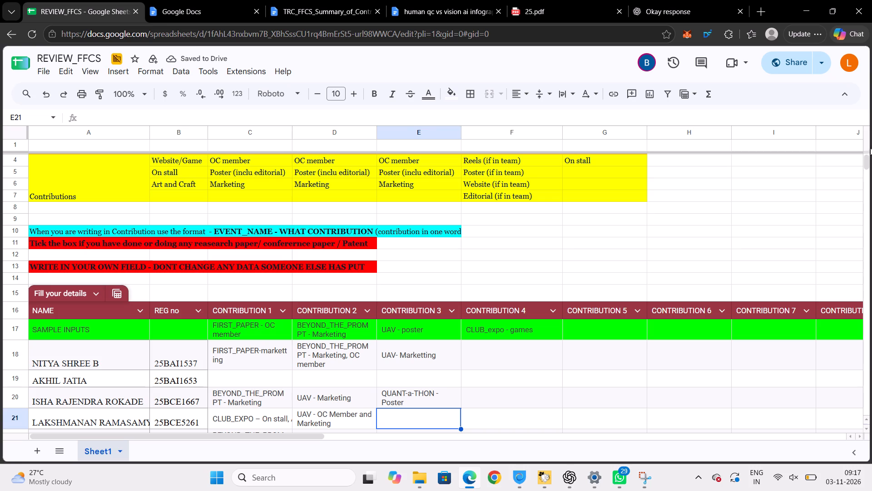
left_click(871, 159)
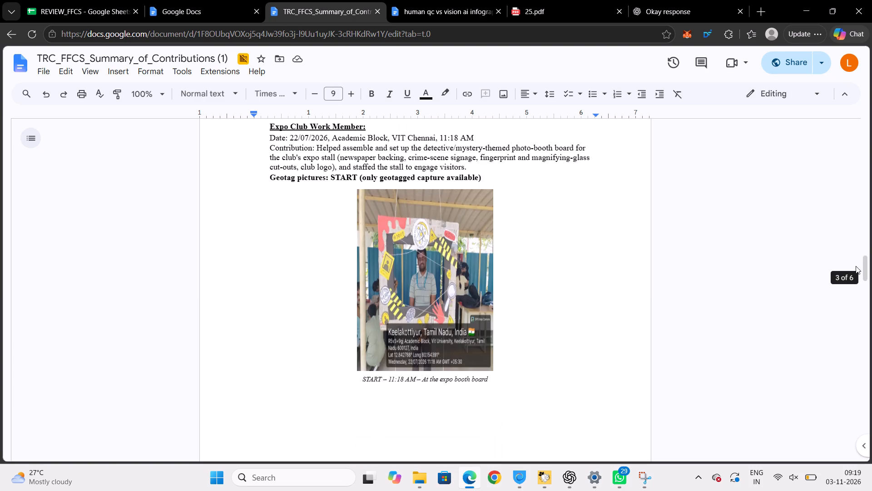
left_click_drag(856, 266, 854, 283)
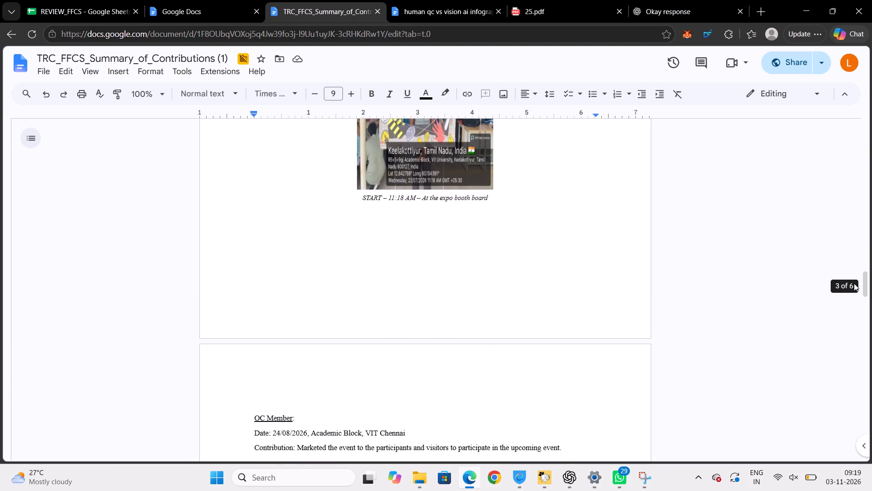
left_click_drag(854, 283, 858, 300)
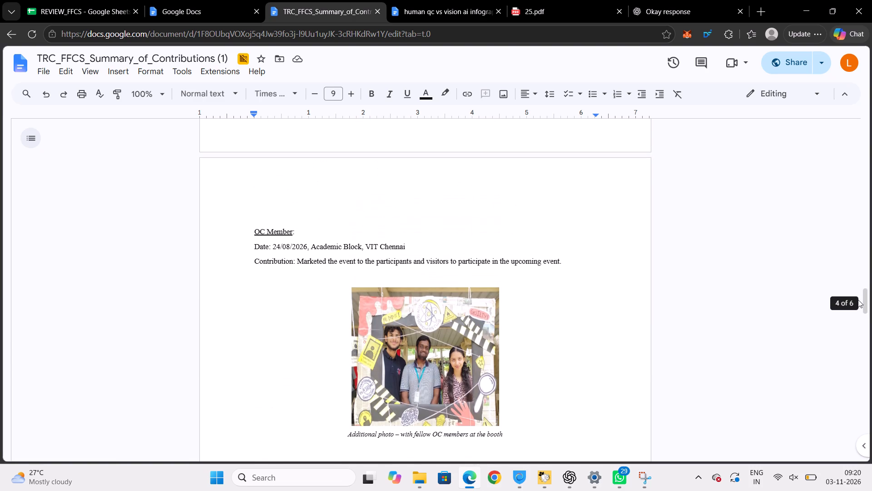
left_click_drag(858, 300, 849, 244)
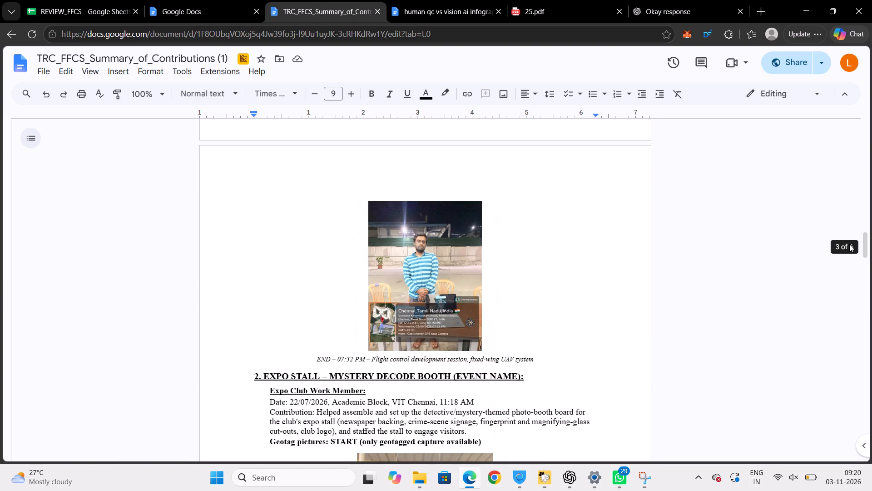
left_click_drag(849, 244, 832, 179)
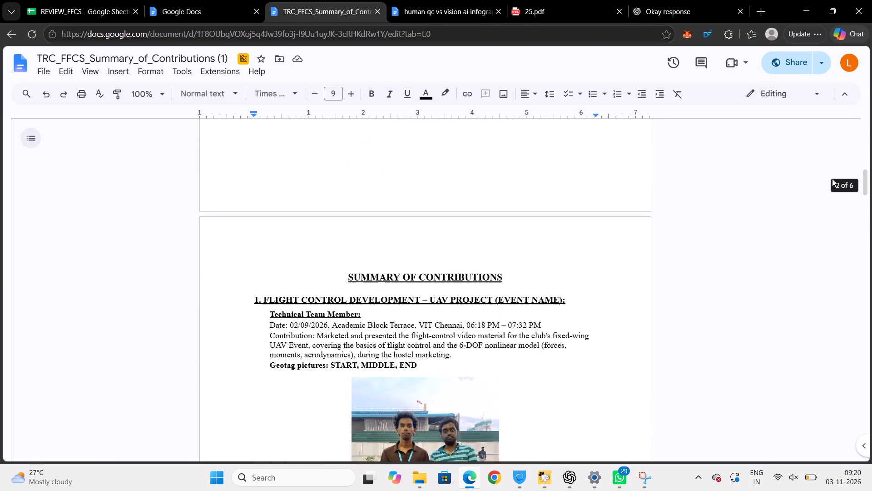
left_click_drag(832, 179, 827, 135)
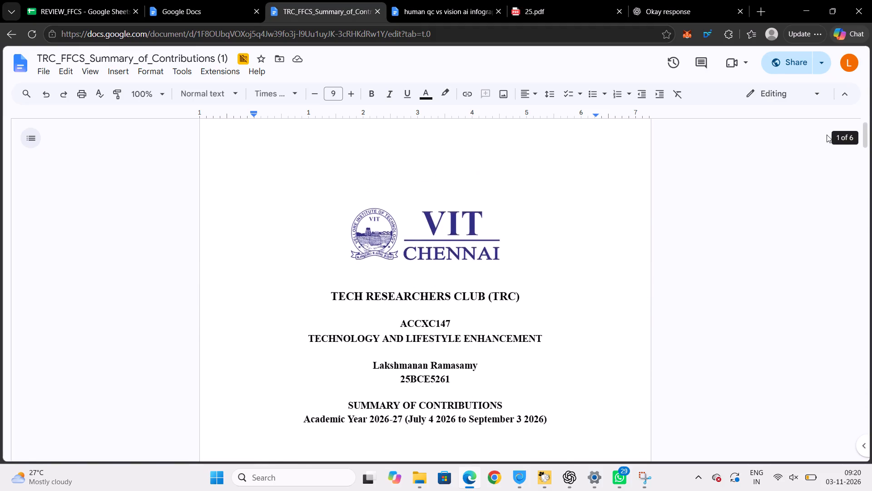
left_click_drag(827, 135, 828, 182)
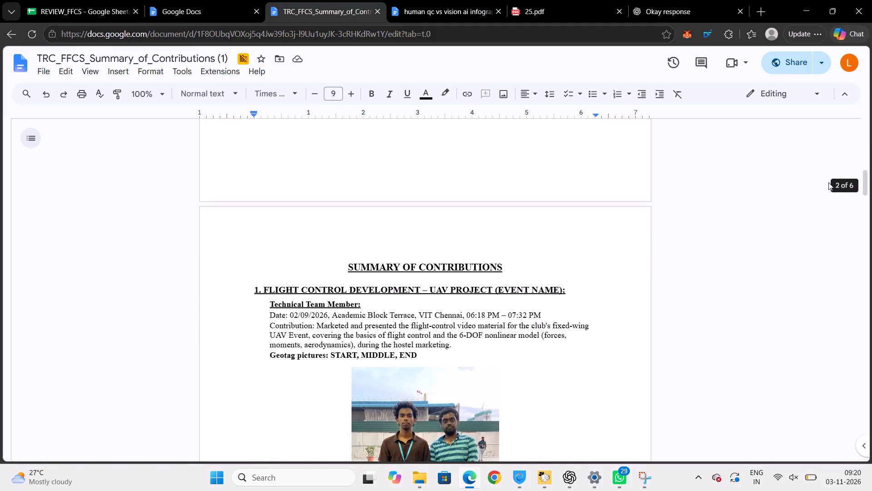
left_click_drag(828, 182, 871, 431)
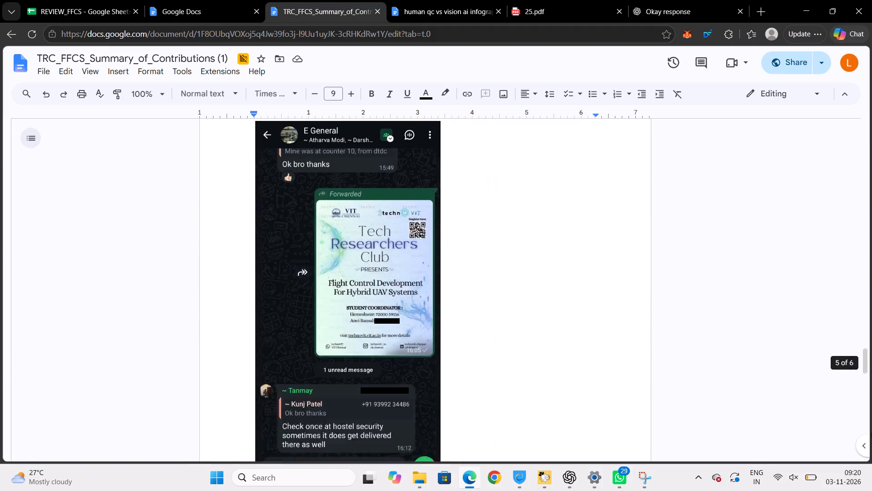
left_click_drag(871, 431, 871, 475)
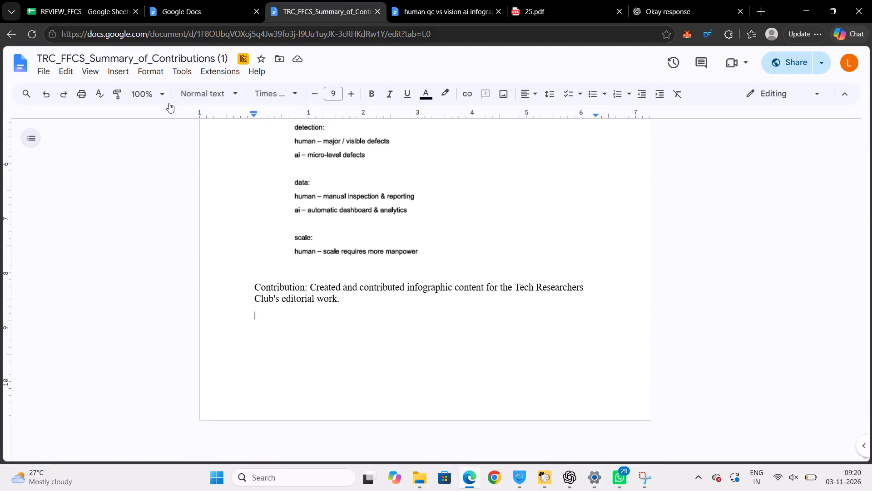
Check that the contribution report is shared with anyone with the link as Viewer, and copy its share link.
left_click(47, 72)
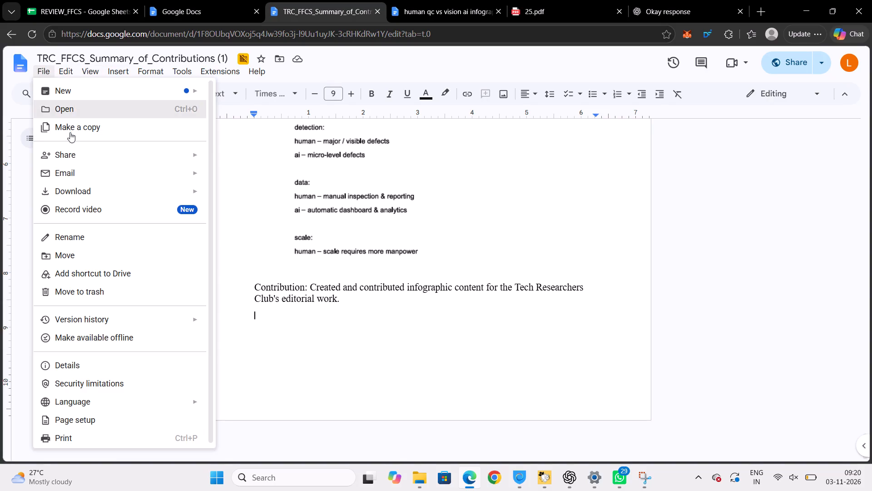
left_click(67, 152)
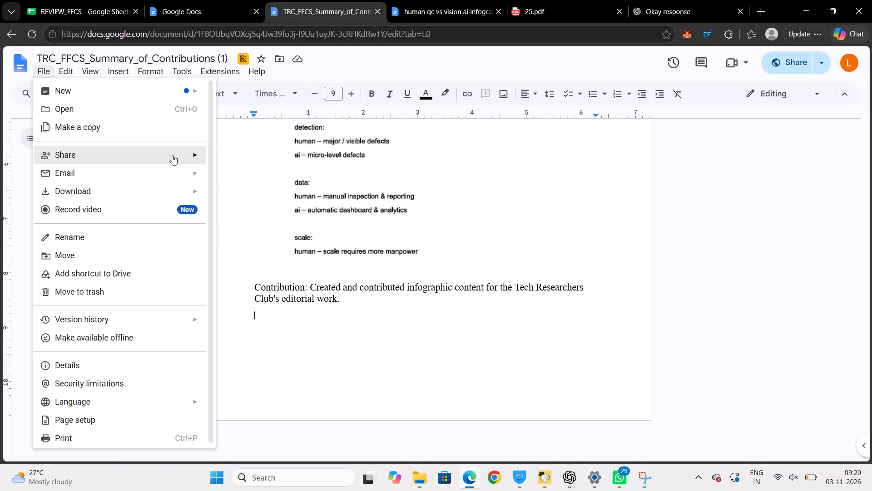
left_click(218, 155)
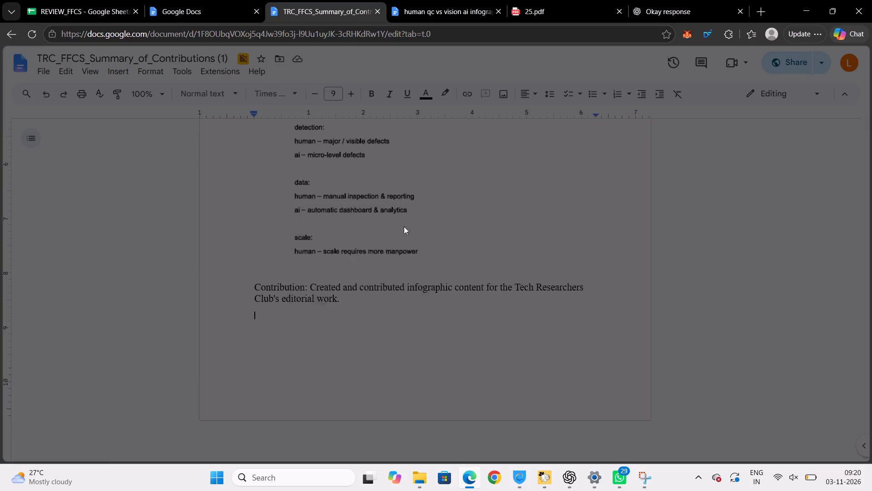
left_click(532, 318)
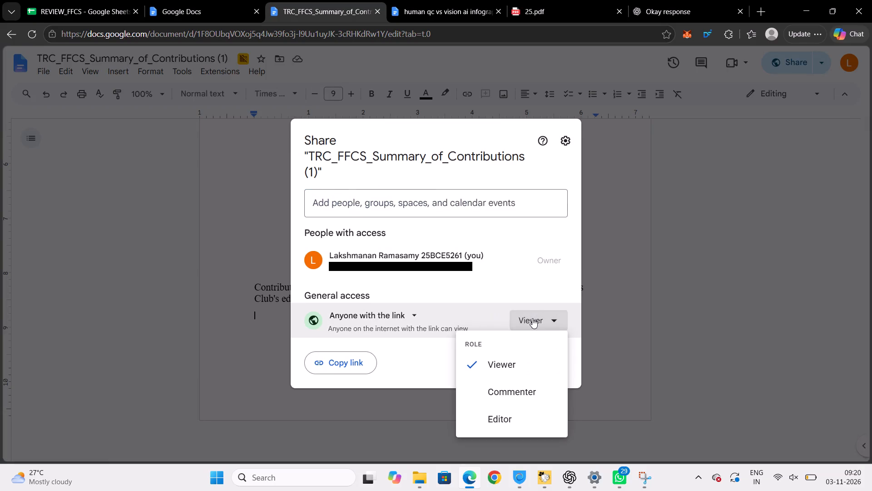
left_click(527, 371)
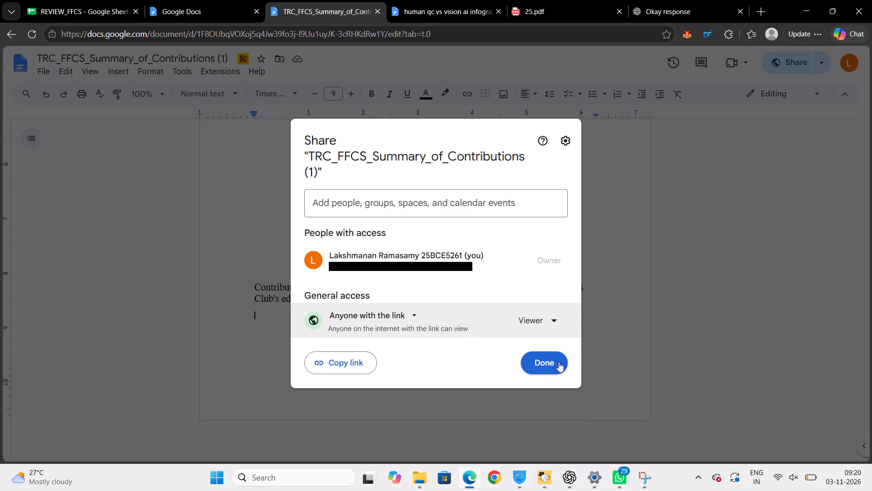
left_click(355, 363)
left_click(553, 369)
Rename the report document to TRC_FFCS_Summary_of_Contributions, removing the "(1)" suffix.
left_click(216, 66)
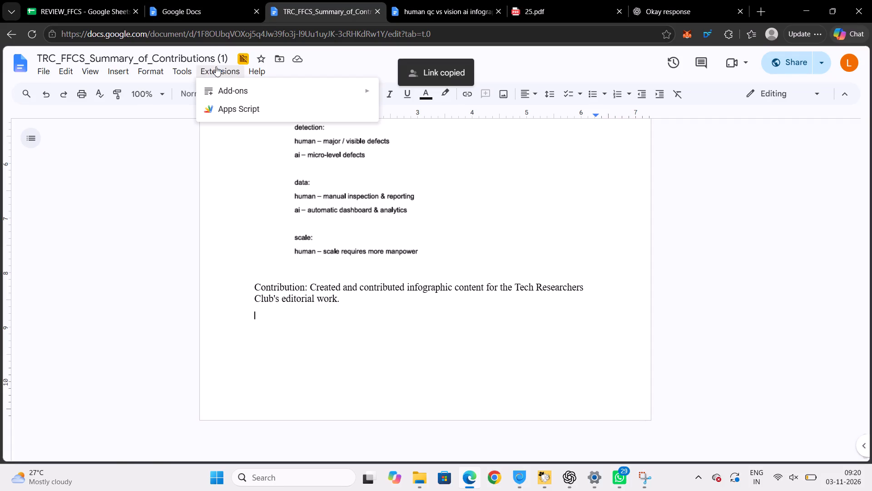
left_click(217, 60)
left_click(218, 56)
key("Right")
key("Right")
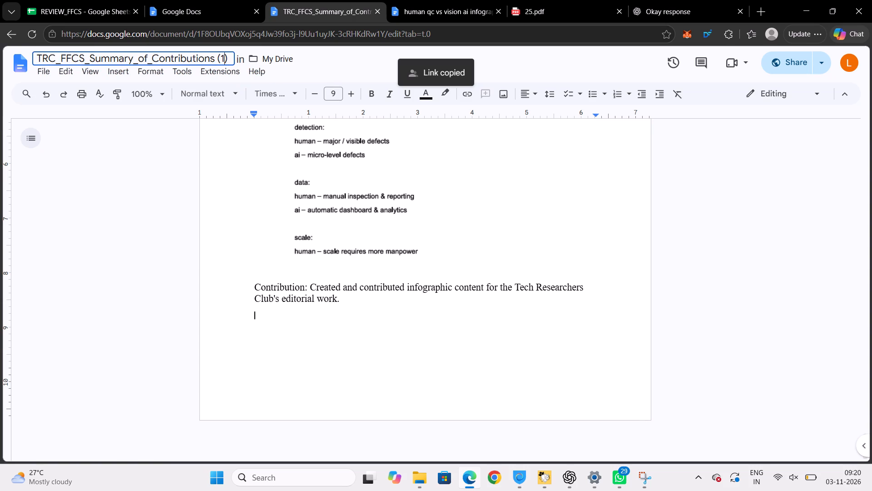
key("Right")
key("BackSpace")
key("BackSpace")
key("BackSpace")
key("BackSpace")
key("Return")
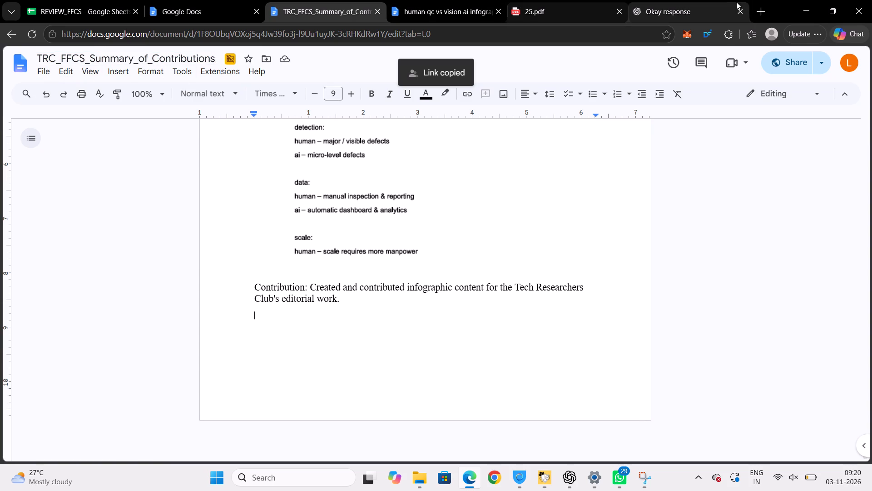
Open the copied share link in a private window and check that the whole report can be viewed without signing in.
key("ctrl+shift+n")
key("ctrl+v")
key("Return")
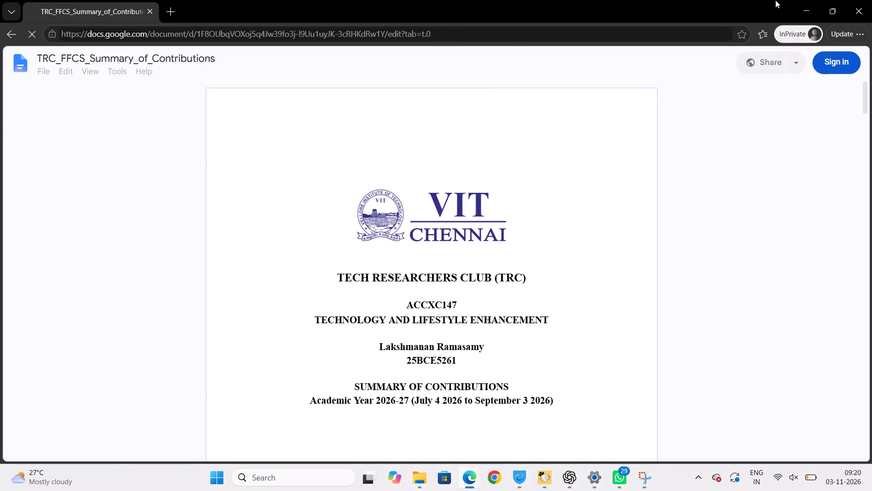
left_click_drag(867, 104, 871, 284)
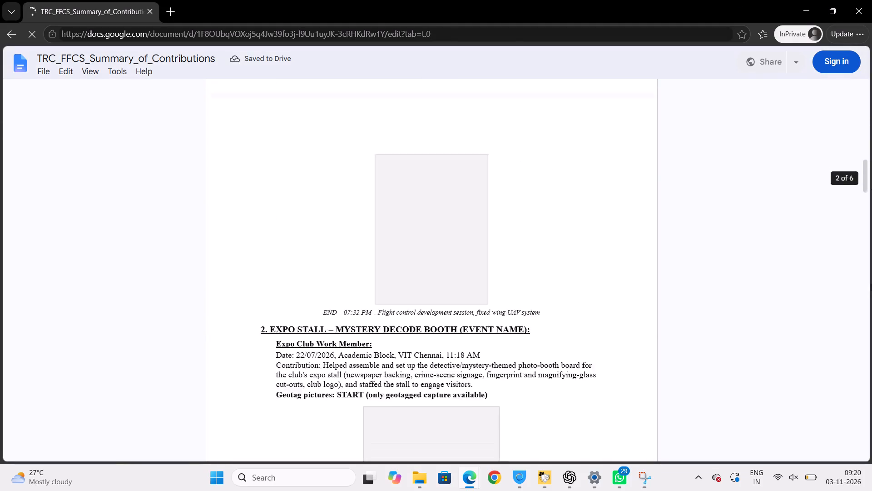
left_click_drag(871, 284, 853, 347)
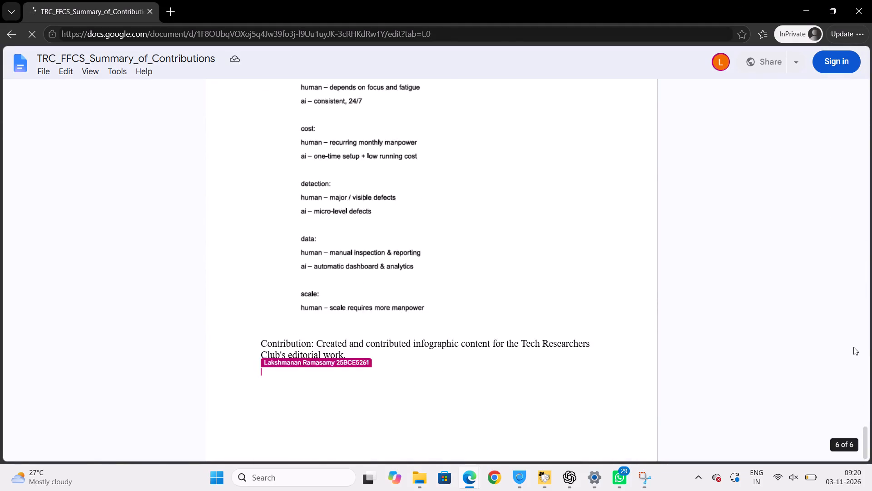
left_click_drag(853, 347, 870, 334)
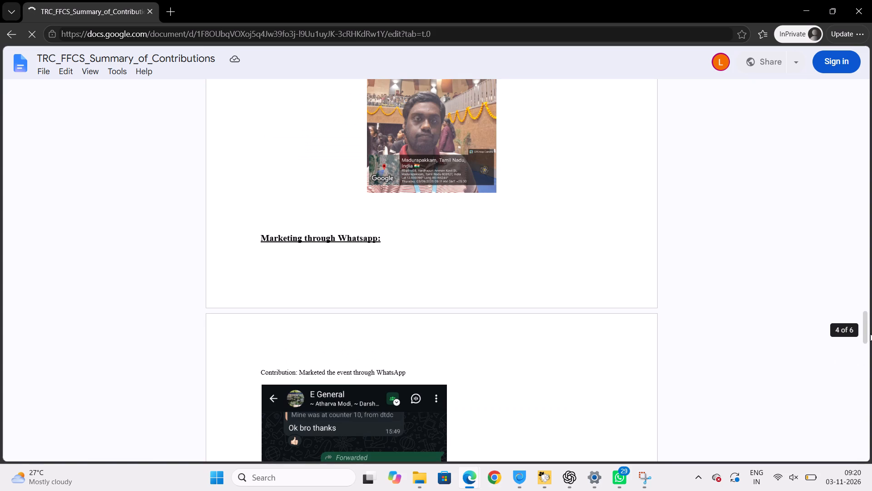
left_click_drag(870, 334, 867, 96)
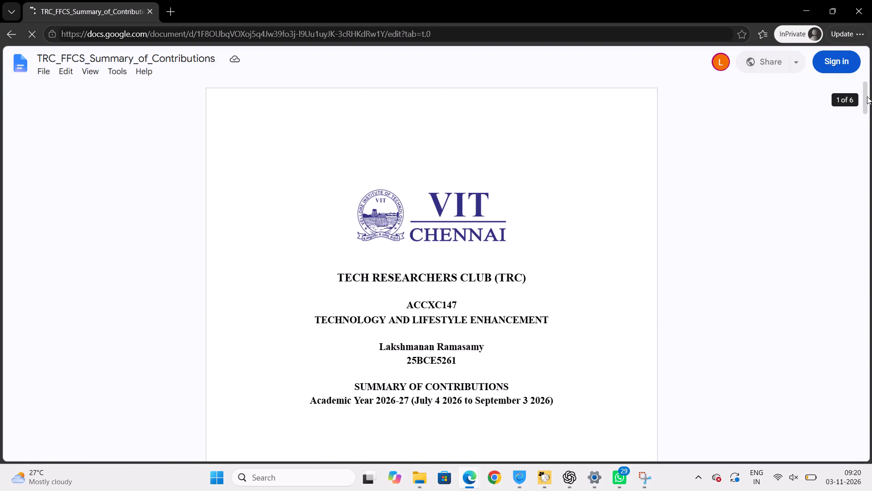
left_click(868, 7)
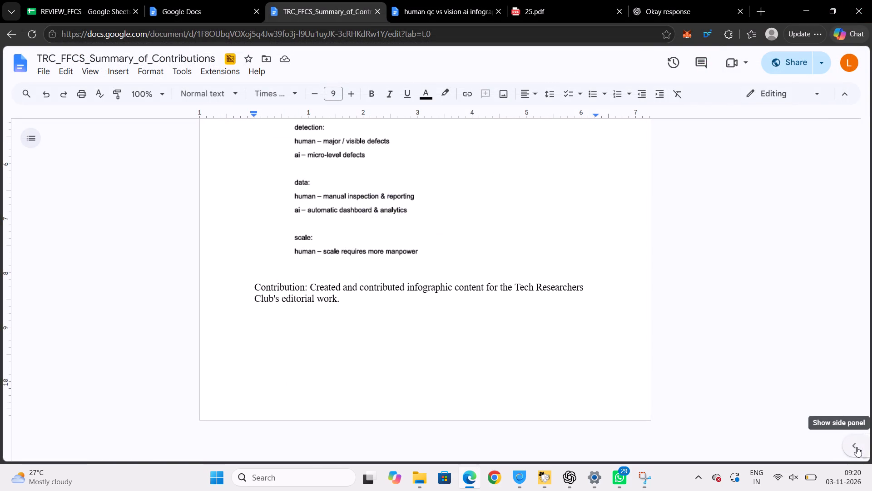
Change the end month of the academic year range on the report's cover page to November.
left_click(870, 401)
triple_click(865, 404)
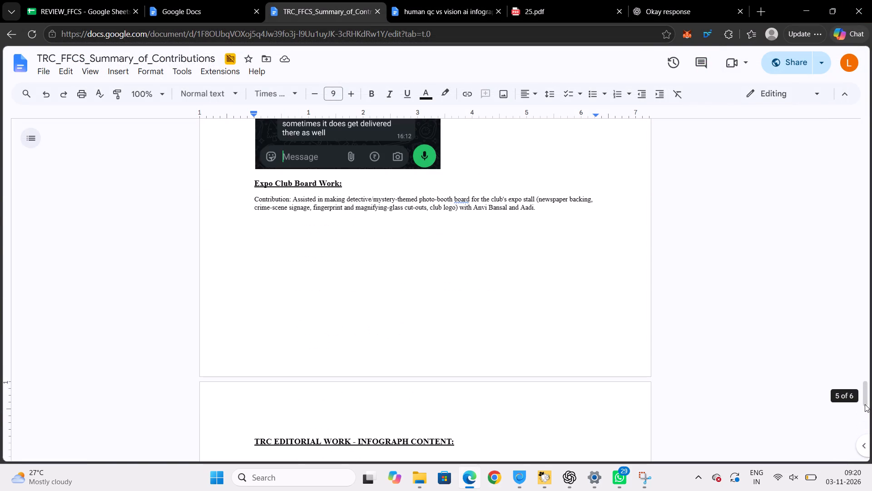
left_click_drag(865, 404, 867, 193)
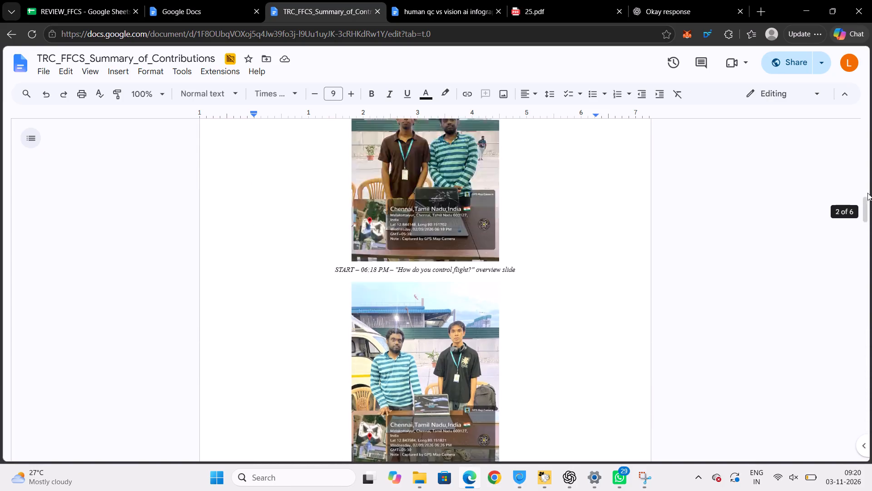
left_click_drag(867, 193, 870, 160)
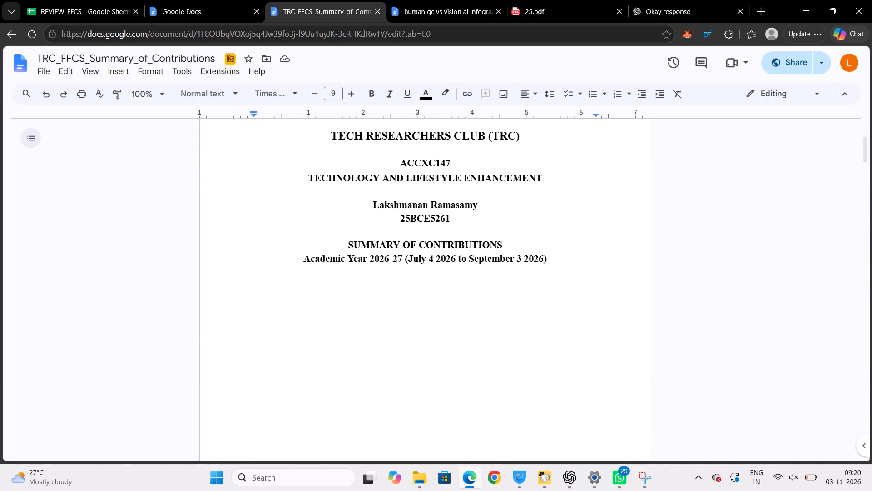
left_click(512, 260)
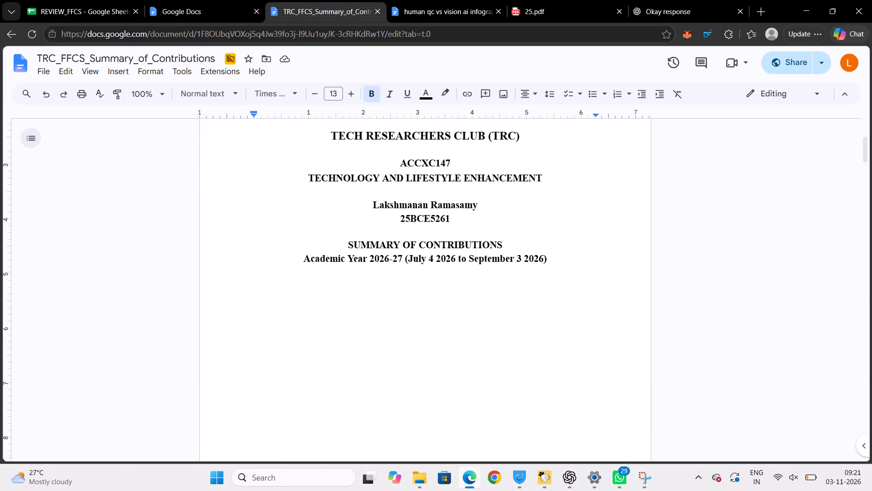
key("BackSpace")
key("BackSpace")
key("BackSpace")
key("BackSpace")
key("BackSpace")
key("BackSpace")
key("BackSpace")
key("BackSpace")
key("BackSpace")
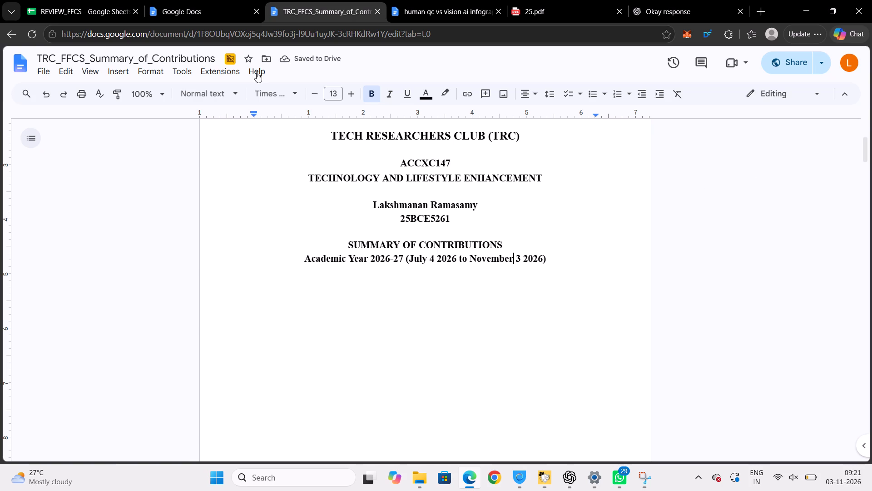
Look through the rest of the report, from the cover page down to the infographic contribution at the end.
left_click(871, 276)
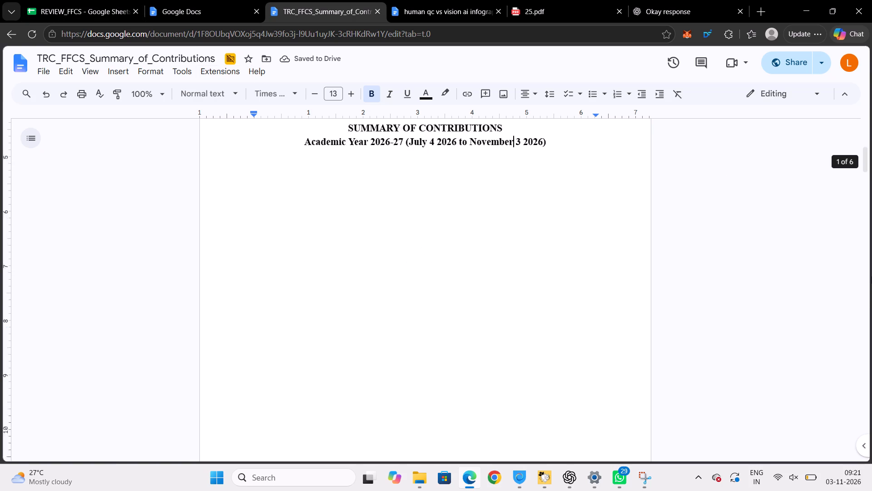
double_click(870, 277)
triple_click(867, 278)
left_click(867, 278)
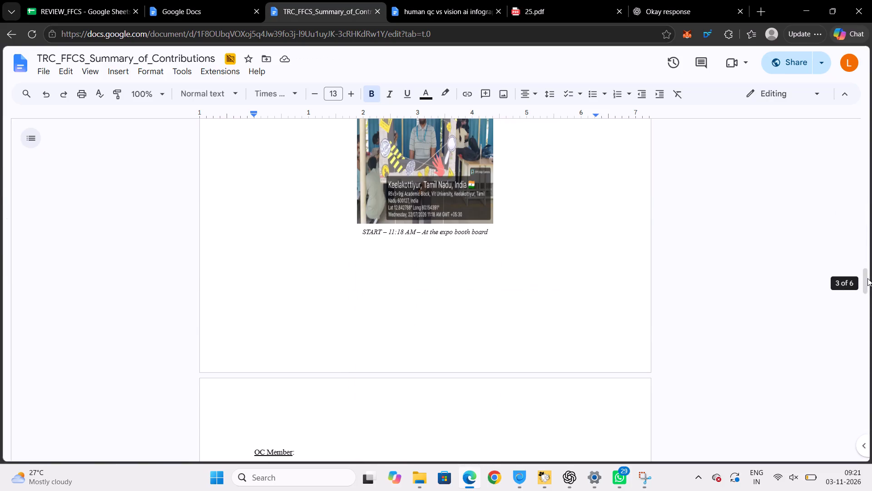
left_click_drag(867, 278, 871, 406)
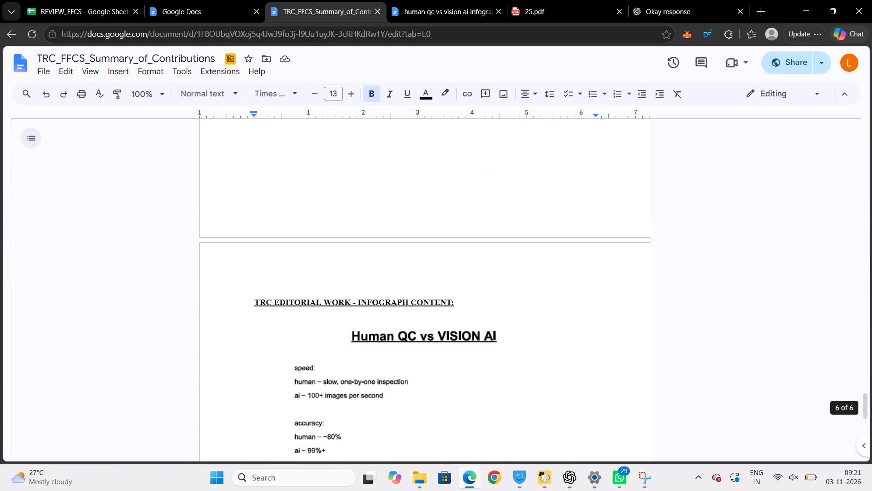
left_click_drag(871, 406, 870, 456)
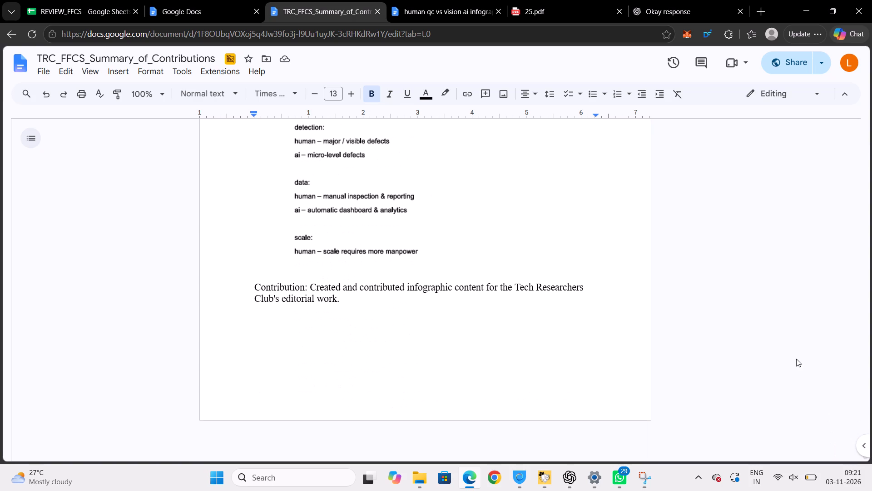
Review row 21 of REVIEW_FFCS across its columns, including the document link column and the name cell.
left_click(64, 0)
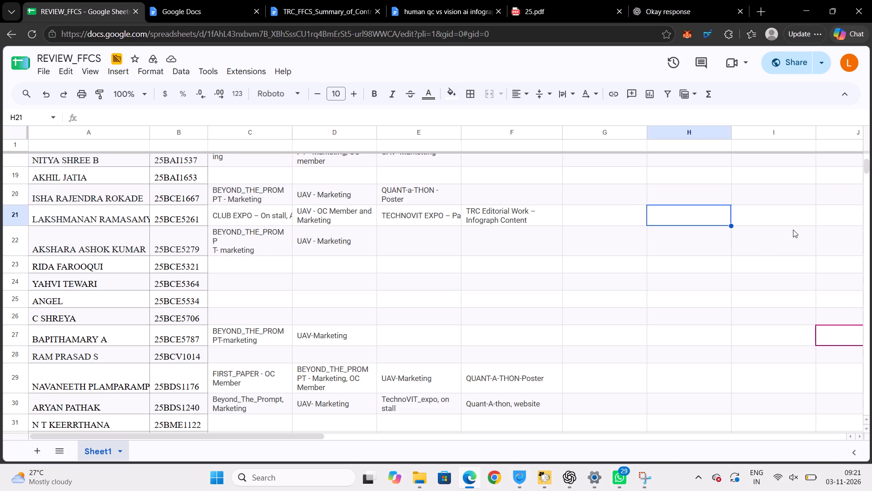
key("Right")
key("Right")
key("Right")
key("Right")
key("Right")
key("Right")
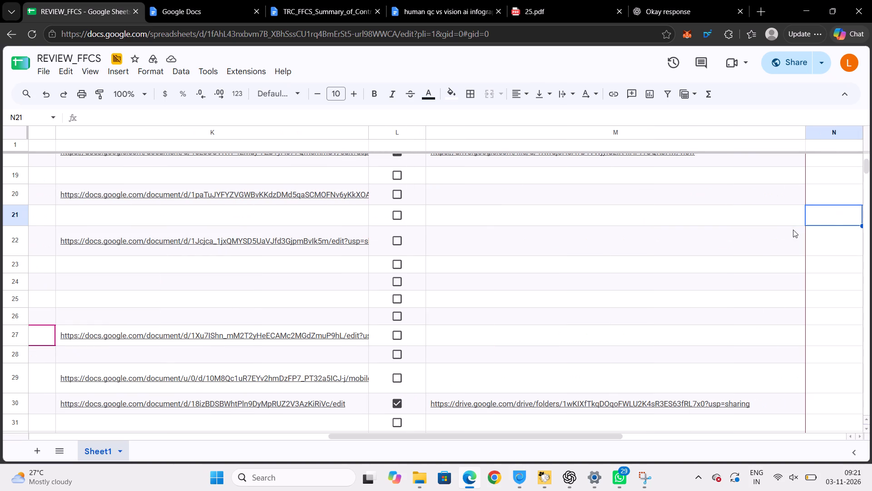
key("Left")
key("Left")
key("Left")
key("Left")
key("Left")
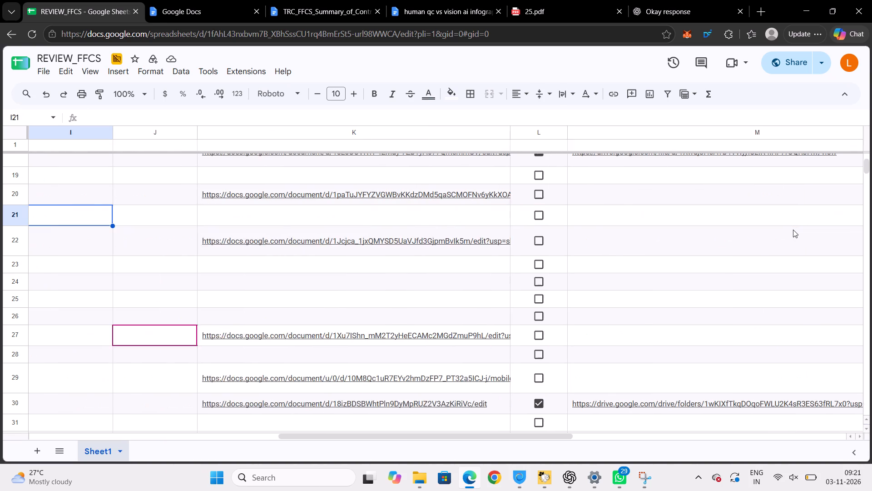
key("Left")
key("Left")
key("Left")
key("Left")
key("Left")
key("Left")
key("Left")
key("Left")
key("Left")
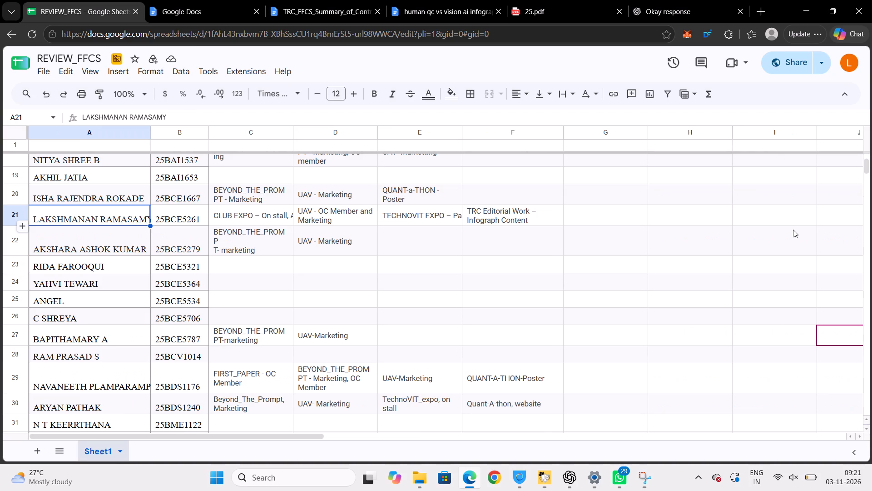
Paste the report's share link into K21 of REVIEW_FFCS and convert it to a TRC_FFCS_Summary_of_Contributions file chip.
key("Right")
key("Right")
key("Right")
key("Right")
key("Right")
key("Right")
key("Right")
key("Right")
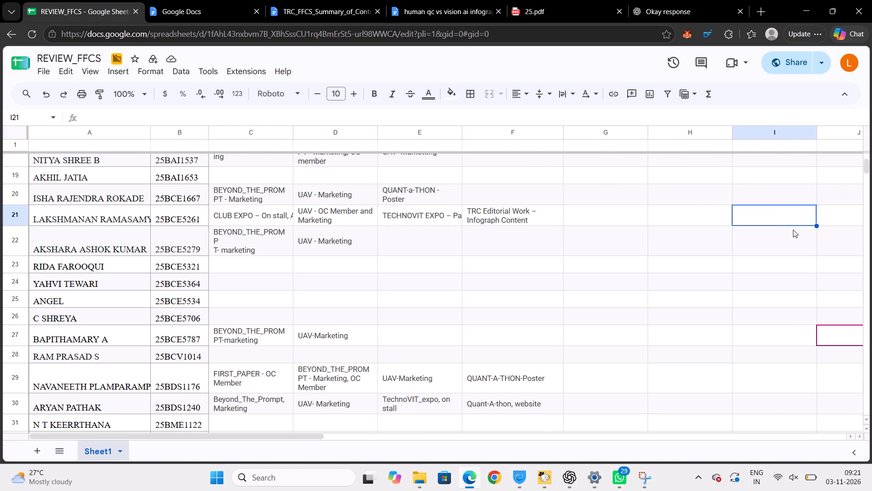
key("Right")
key("Right")
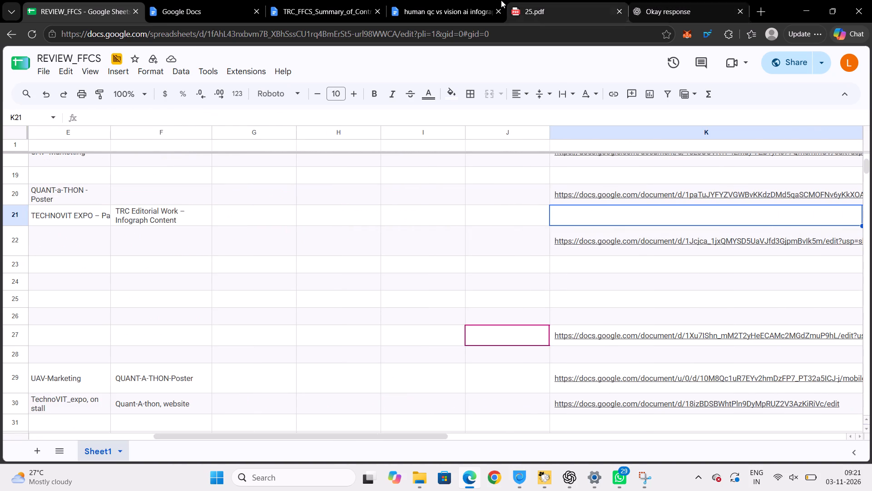
key("ctrl+v")
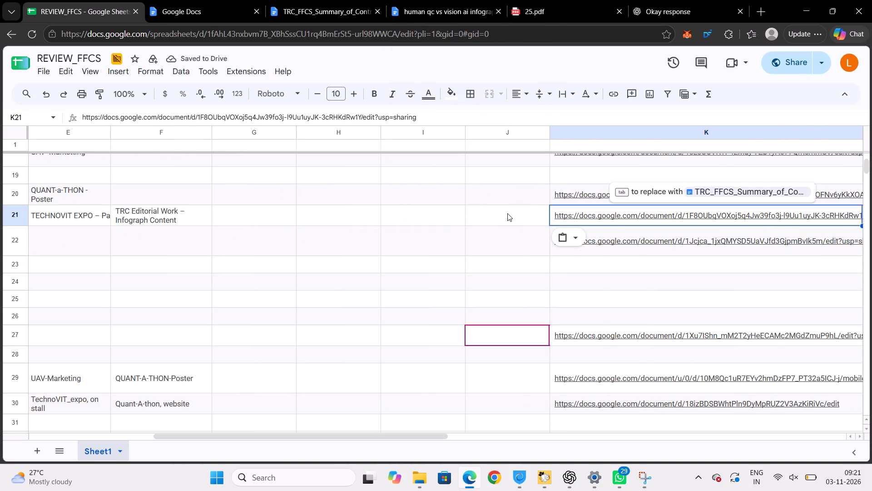
key("Tab")
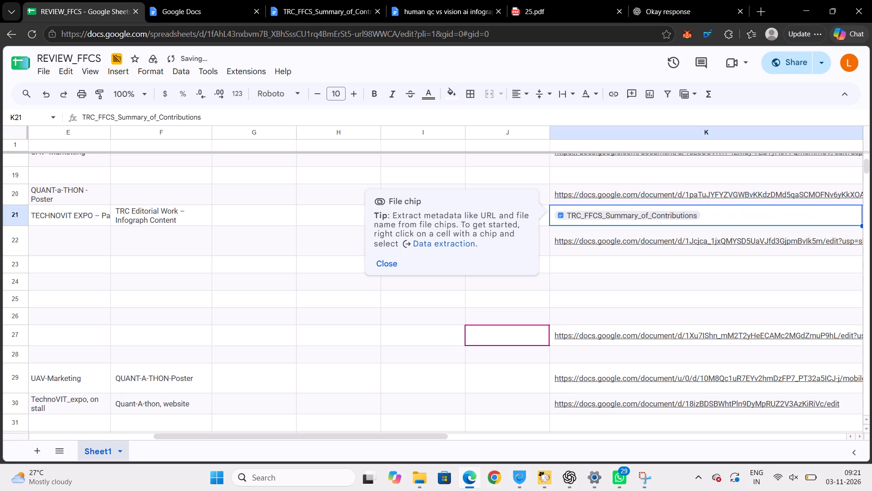
left_click(386, 264)
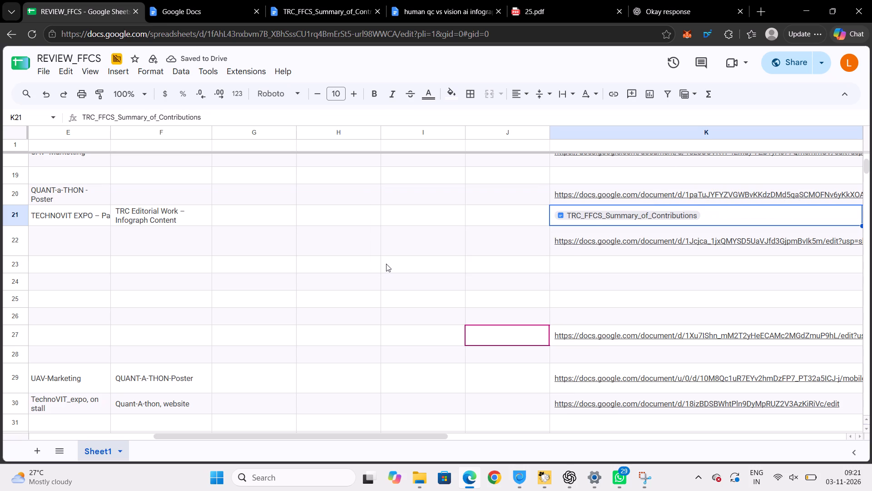
Replace the TRC_FFCS_Summary_of_Contributions file chip in K21 with the report's plain share URL.
left_click(506, 212)
left_click(606, 216)
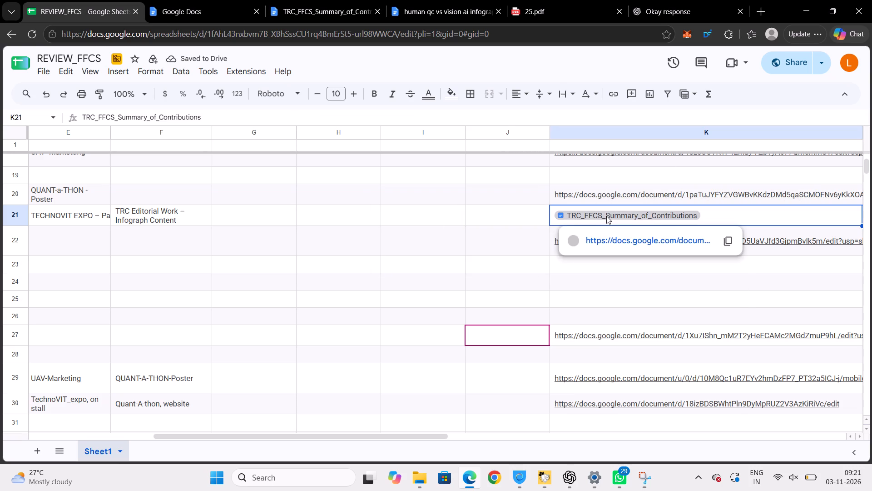
left_click(727, 239)
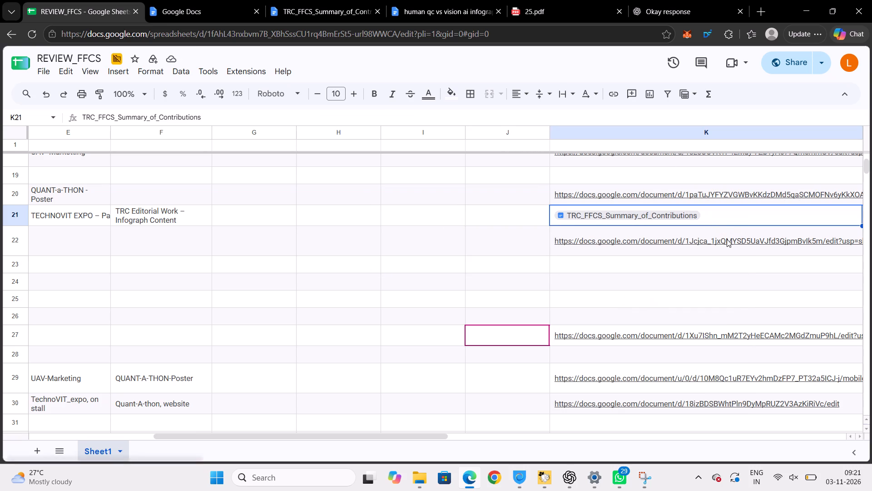
key("BackSpace")
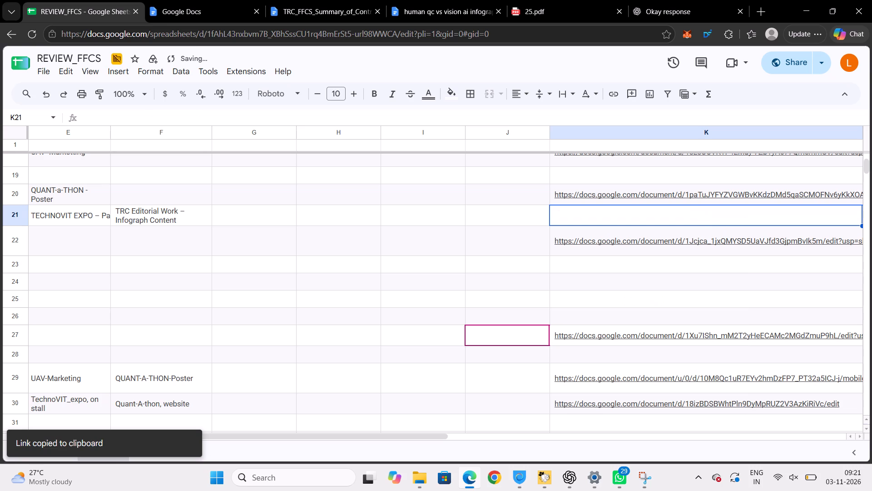
key("ctrl+v")
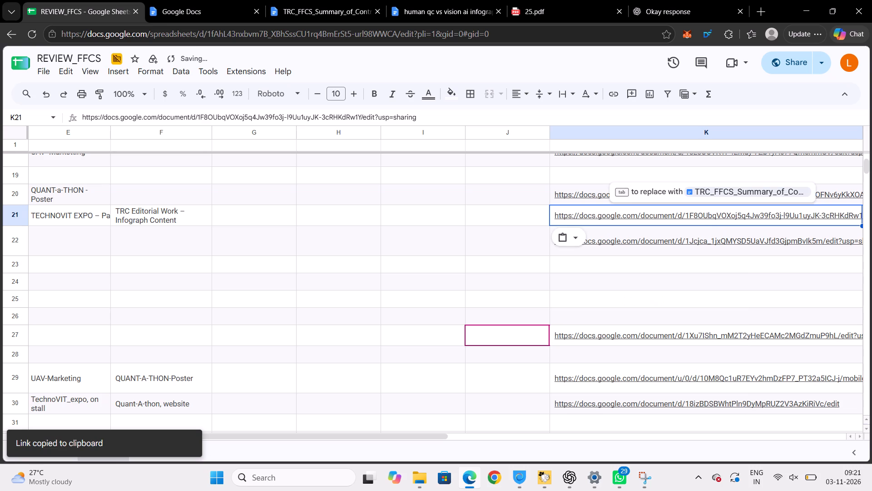
left_click(524, 209)
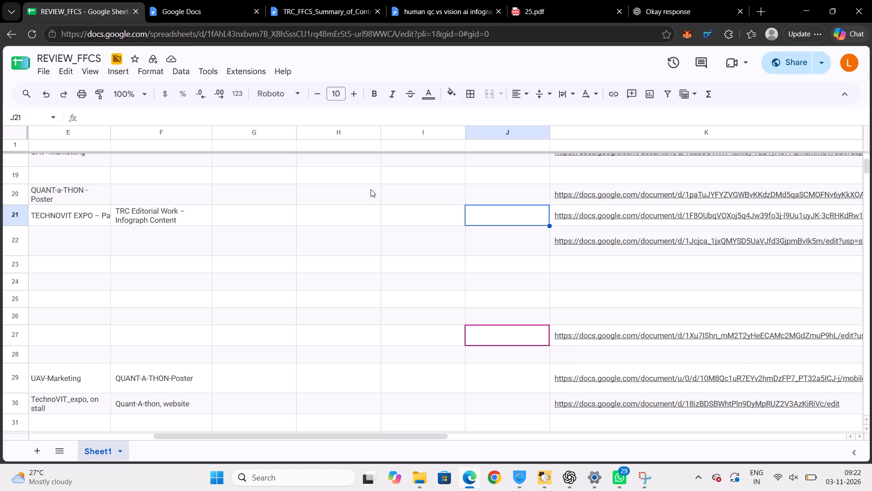
Look across row 22 of the sheet, from its link and checkbox columns back to its first contribution.
left_click(401, 218)
key("Down")
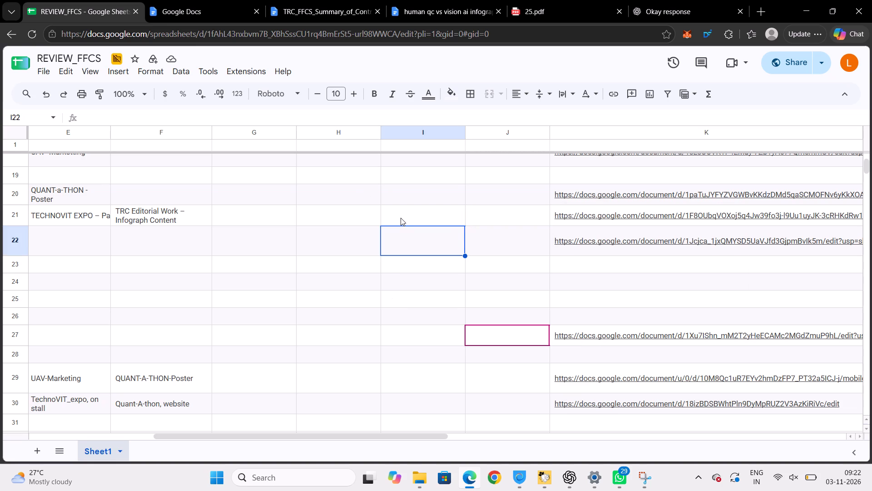
key("Right")
key("Right")
key("Right")
key("Right")
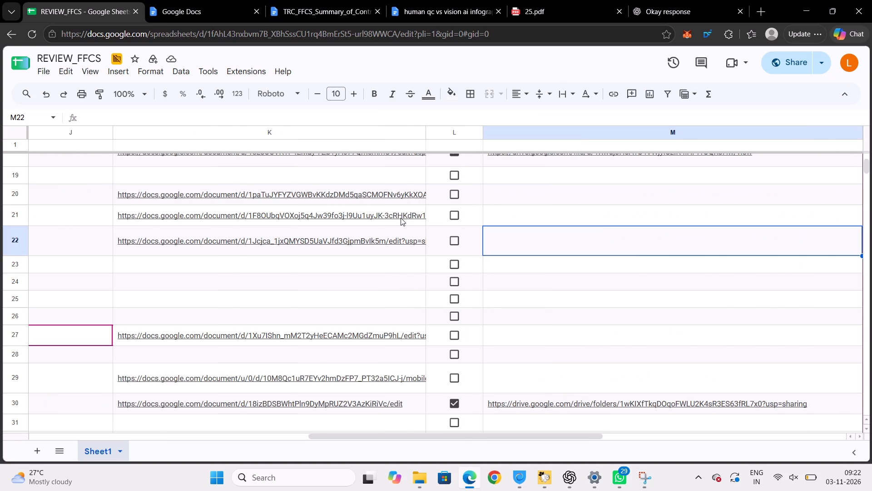
key("Right")
key("Right")
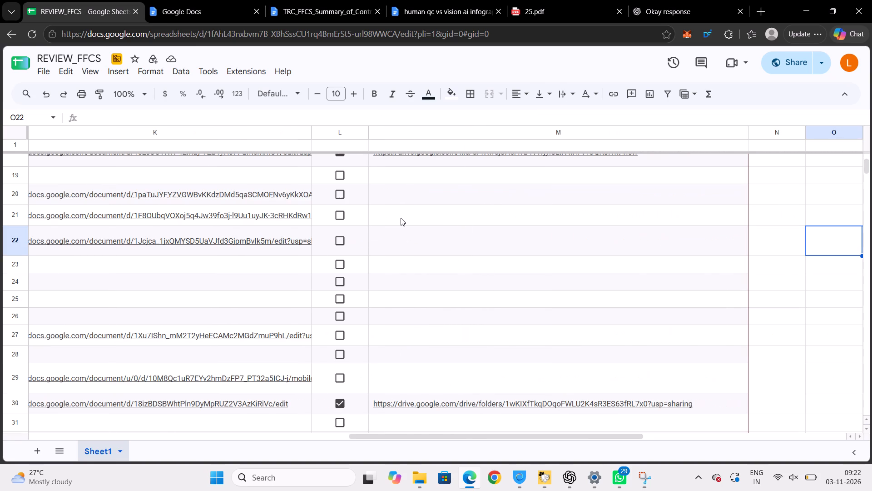
key("Left")
key("Left")
key("Left")
key("Left")
key("Left")
key("Left")
key("Left")
key("Left")
key("Left")
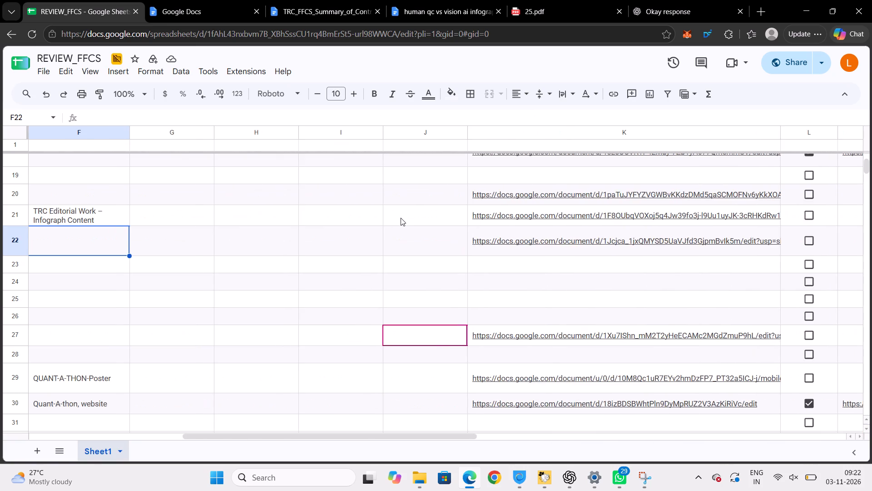
key("Left")
key("Left")
key("Left")
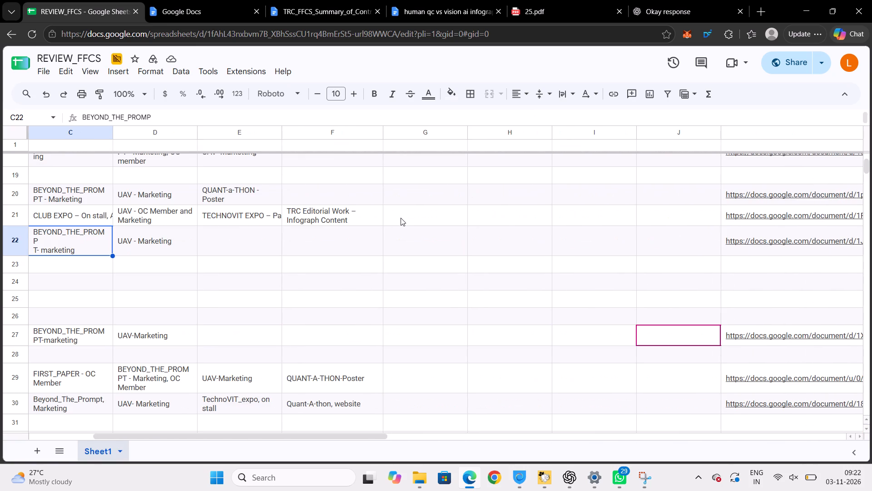
Review row 21 across its columns and compare the document link previews of K21 and K22.
key("Up")
key("Right")
key("Right")
key("Right")
key("Right")
key("Right")
key("Right")
key("Right")
key("Right")
key("Right")
key("Right")
key("Right")
key("Right")
key("Right")
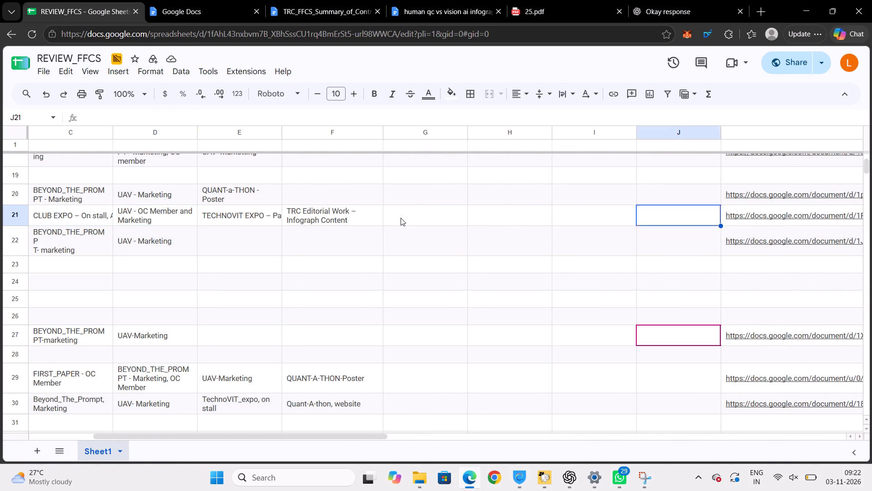
key("Left")
key("Left")
key("Left")
key("Left")
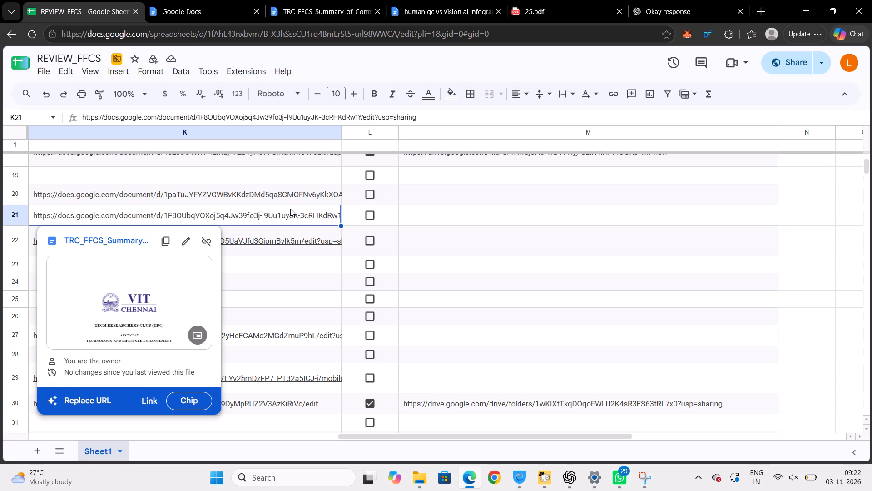
key("Down")
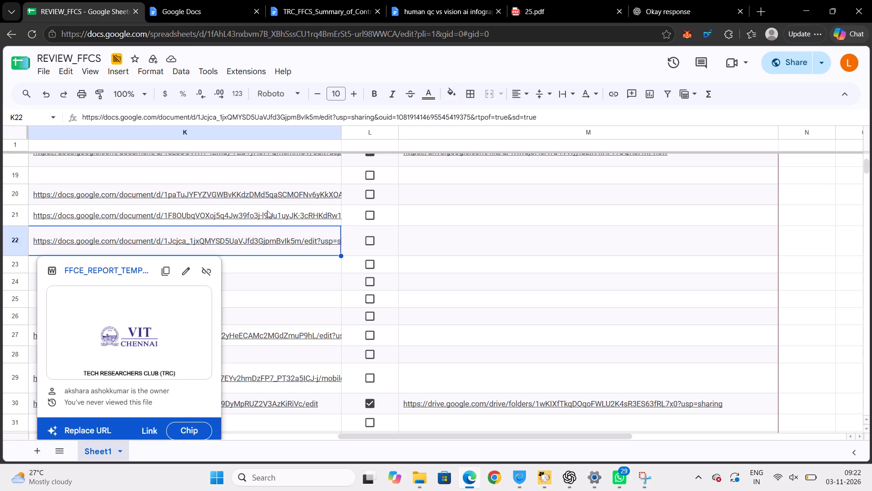
key("Up")
key("Left")
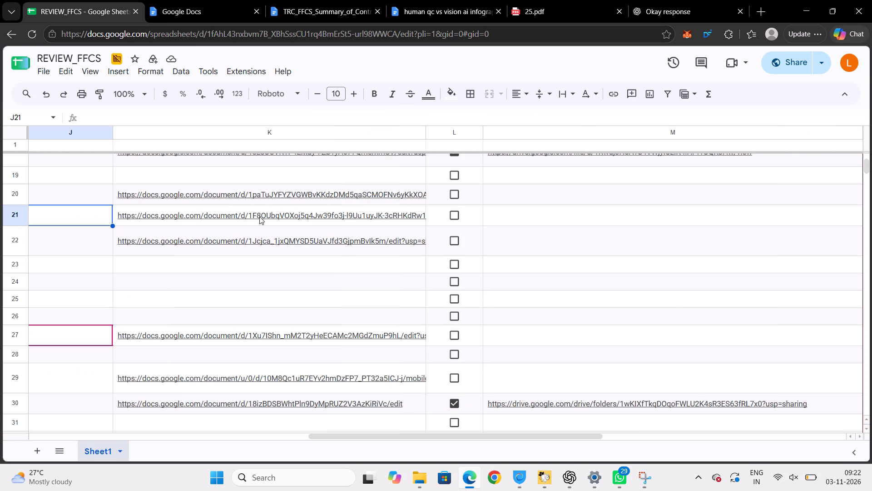
key("Left")
key("Left")
key("Left")
key("Left")
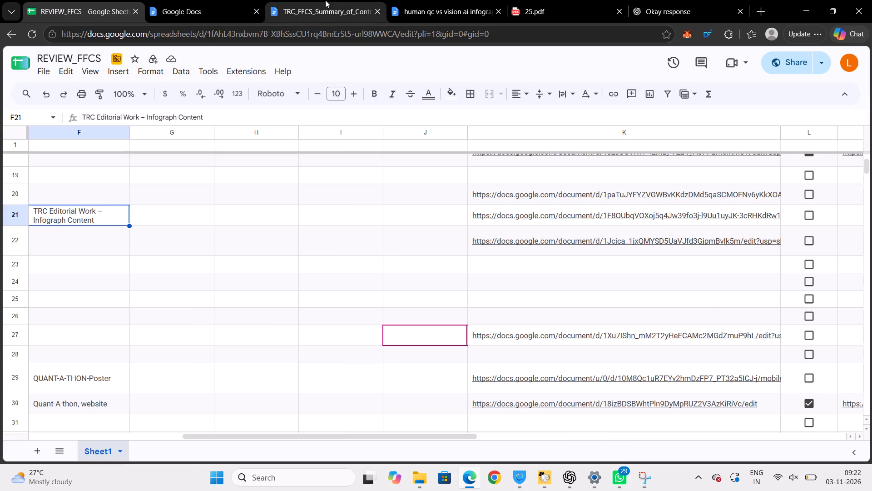
Check the end of the report, and review row 21 of REVIEW_FFCS from the name cell through the contribution columns.
left_click(325, 0)
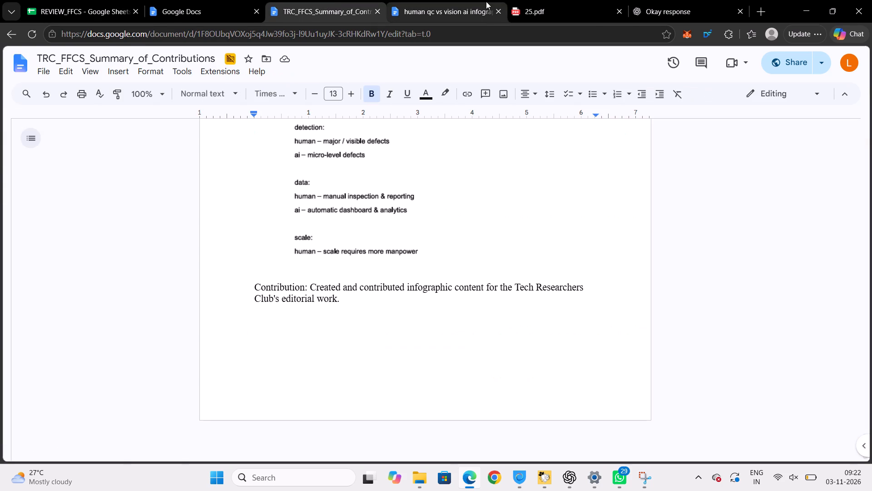
left_click(48, 0)
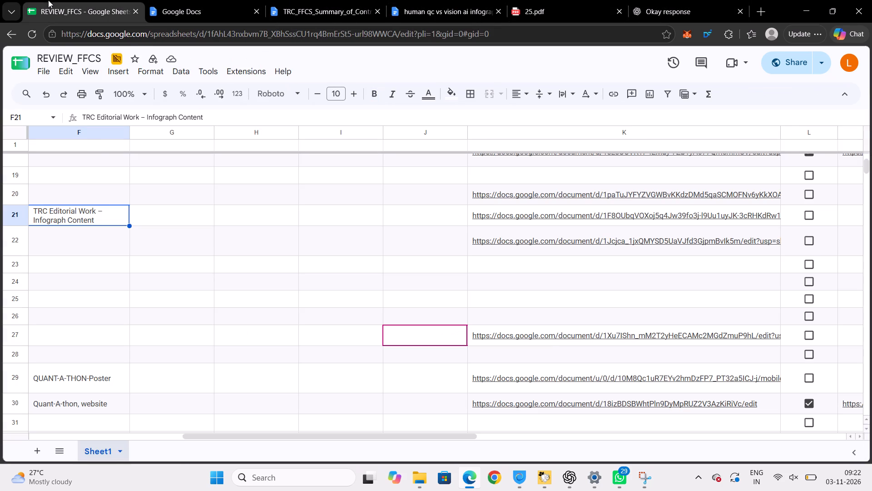
key("Left")
key("Left")
key("Left")
key("Left")
key("Left")
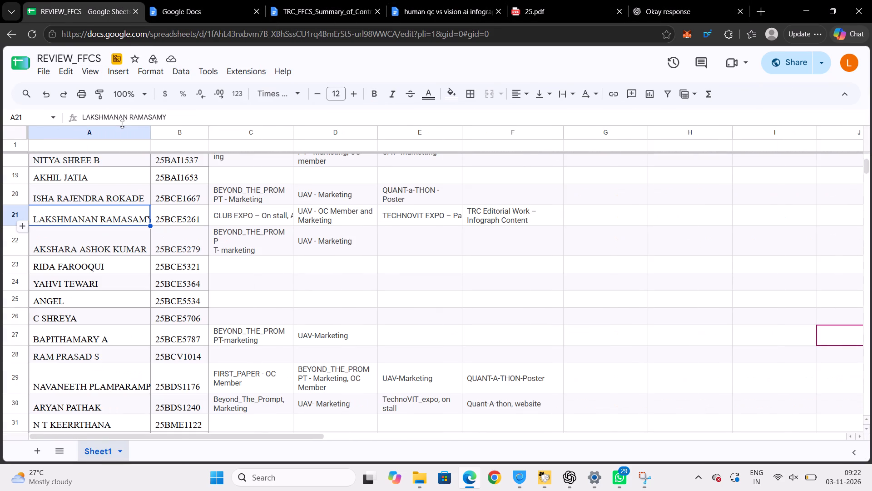
key("Left")
key("Right")
key("Right")
key("Right")
key("Right")
key("Right")
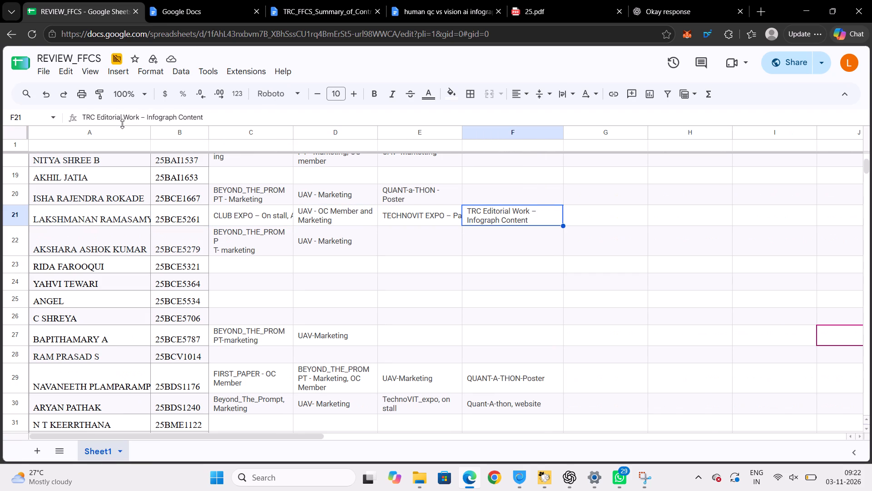
key("Right")
key("Right")
key("Up")
key("Up")
key("Down")
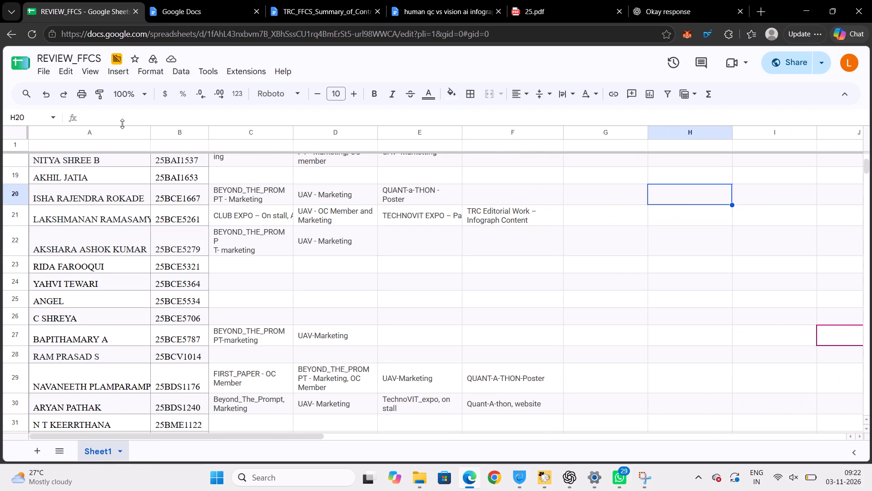
key("Down")
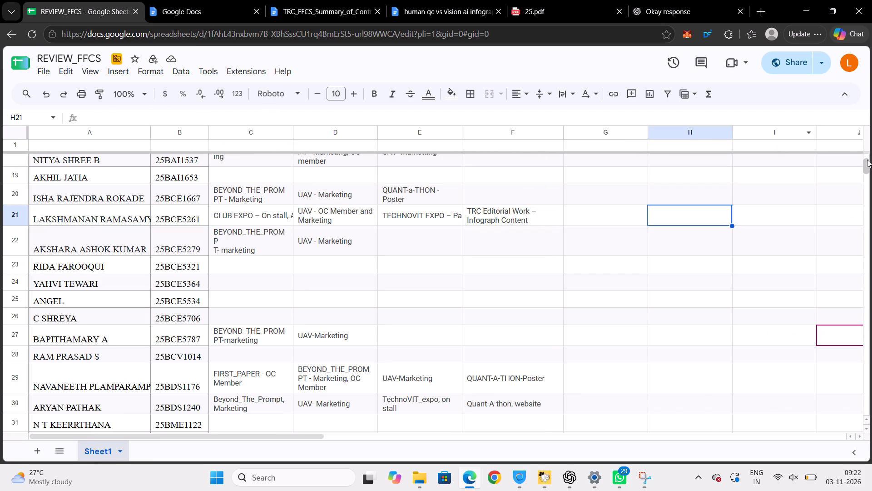
Check row 21's entries against the table's column headers, from the name through the contributions to the Link 1 and Link 2 columns.
left_click(867, 162)
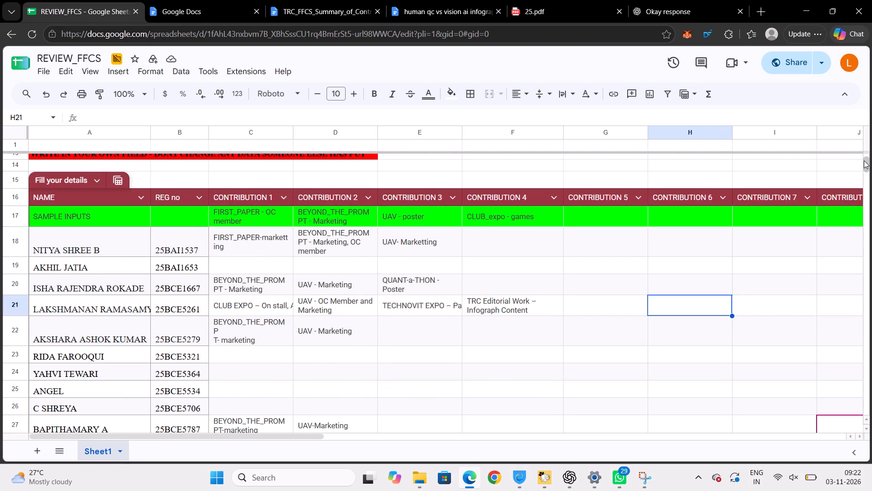
key("Right")
key("Right")
key("Right")
key("Right")
key("Right")
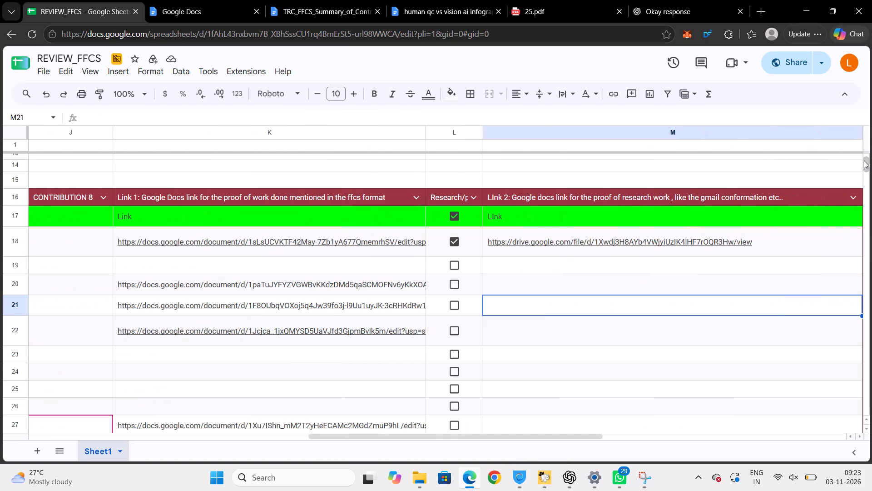
key("Left")
key("Left")
key("Left")
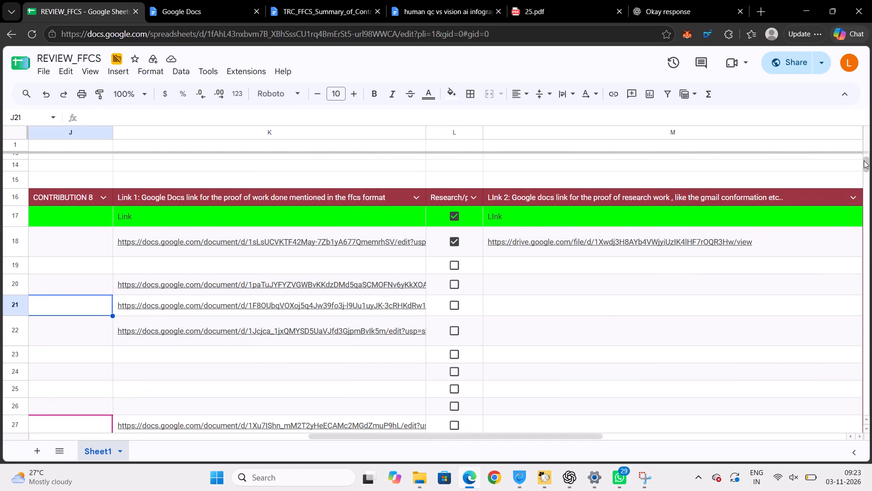
key("Right")
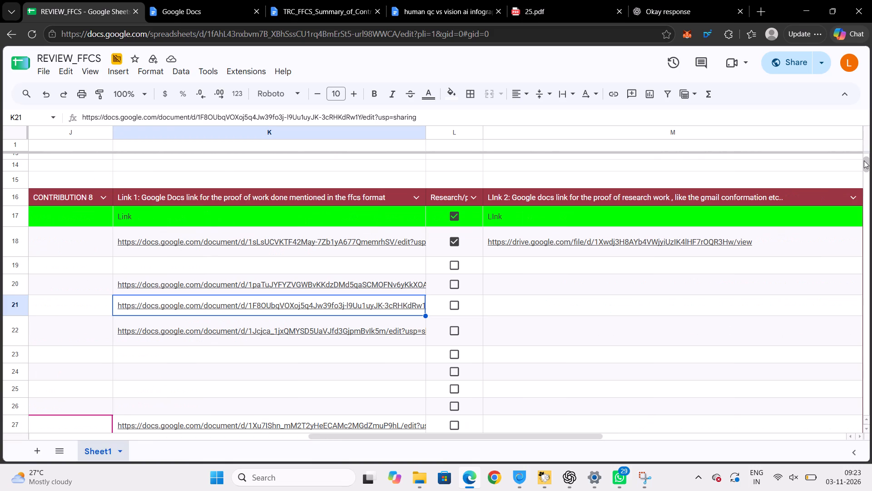
key("Left")
key("Left")
key("Left")
key("Left")
key("Left")
key("Left")
key("Left")
key("Left")
key("Left")
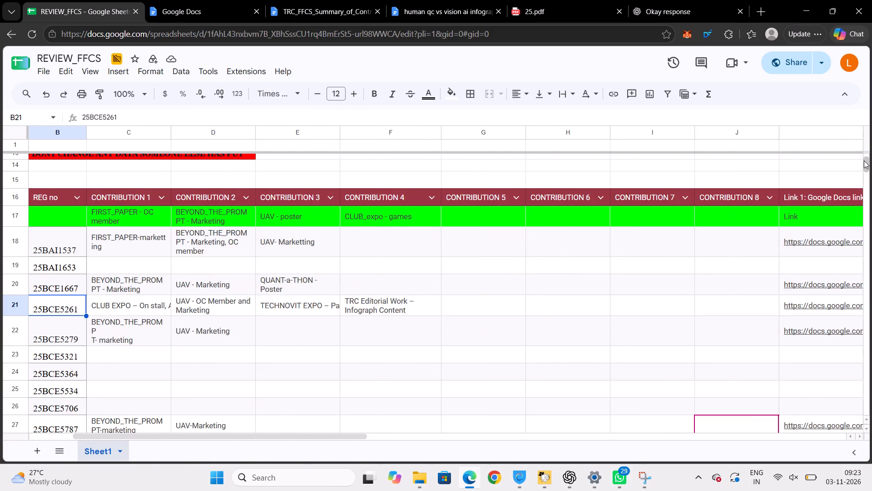
key("Left")
key("Right")
key("Right")
key("Right")
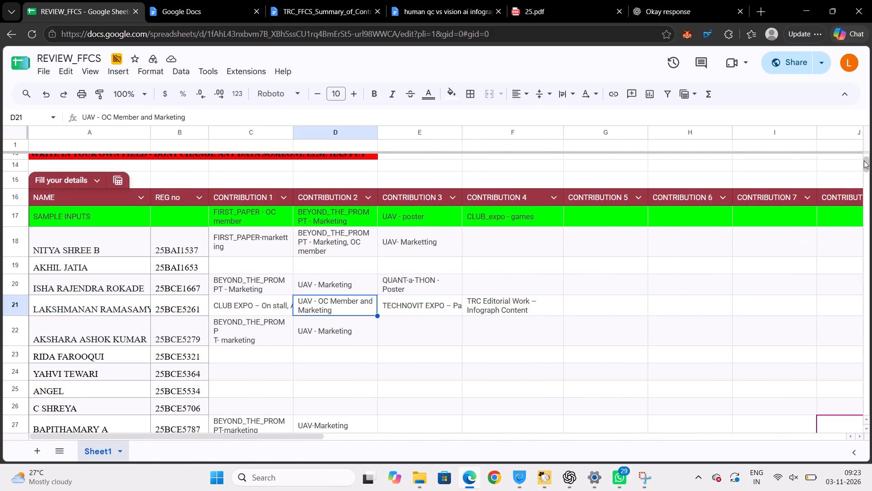
key("Right")
key("Right")
key("Right")
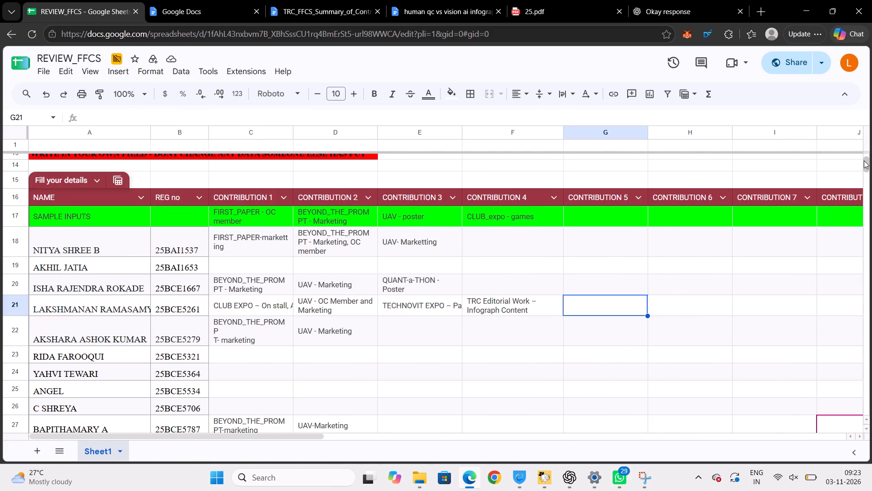
key("Right")
key("Right")
key("Right")
key("Right")
key("Right")
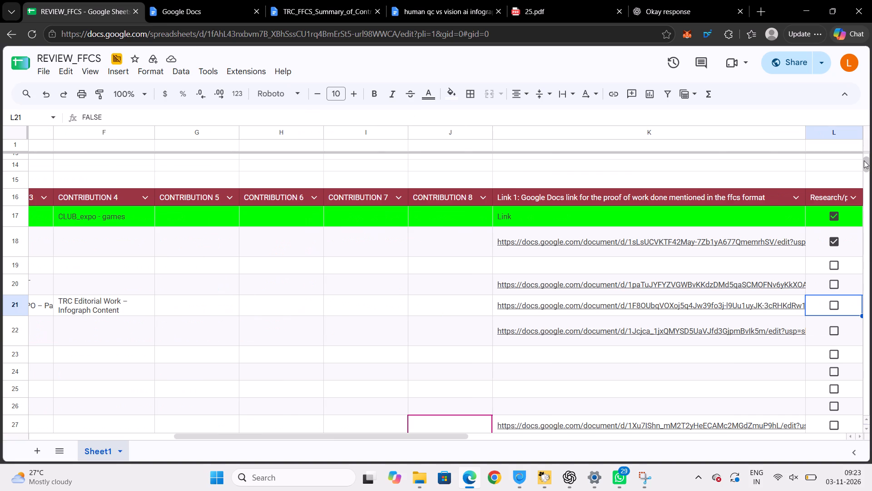
key("Left")
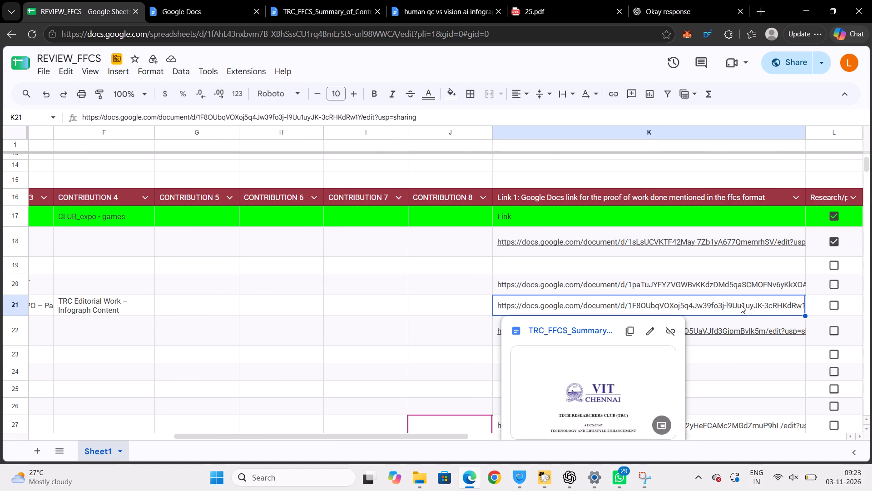
Open the report from the link in K21 and look through it to the infographic contribution at the end.
left_click(605, 328)
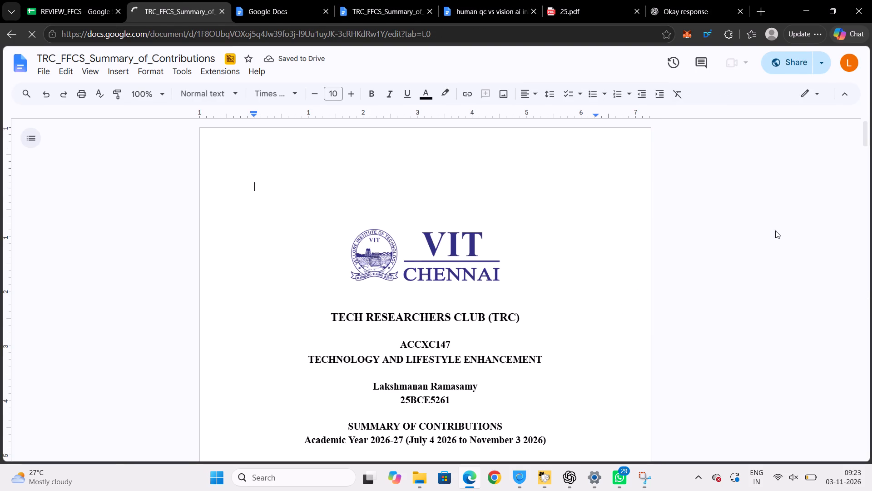
left_click(863, 207)
triple_click(863, 207)
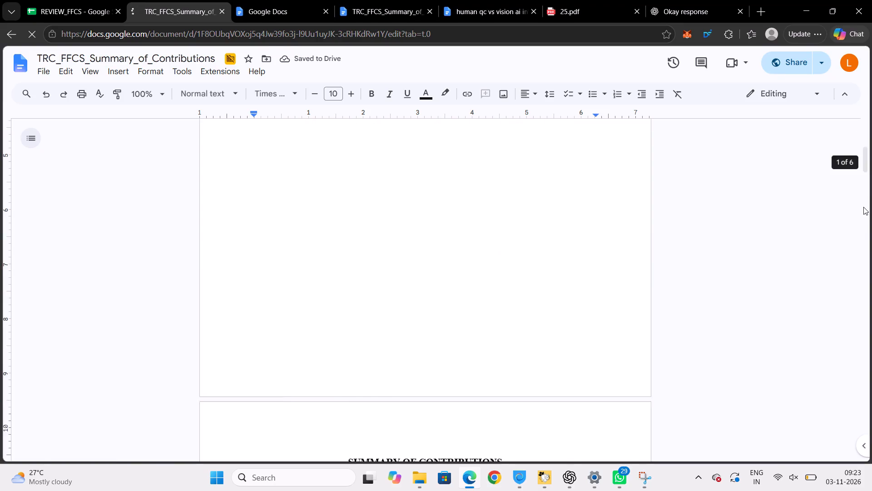
left_click_drag(863, 207, 871, 384)
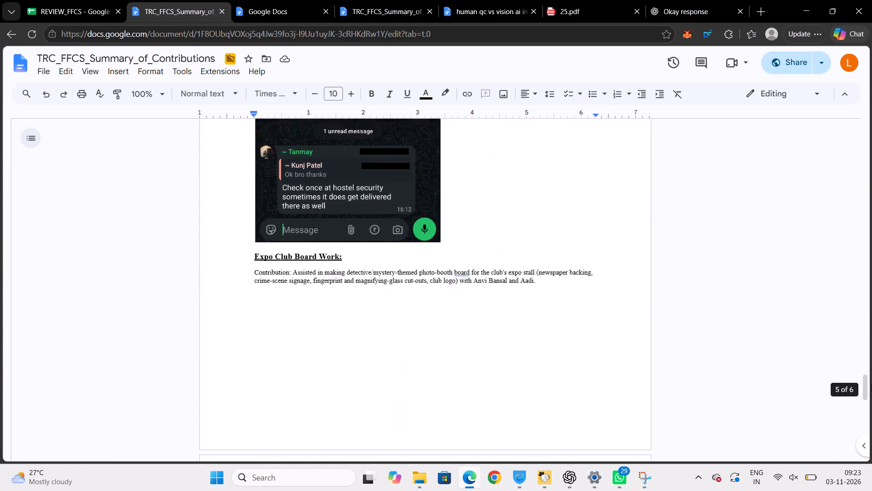
left_click_drag(871, 384, 871, 449)
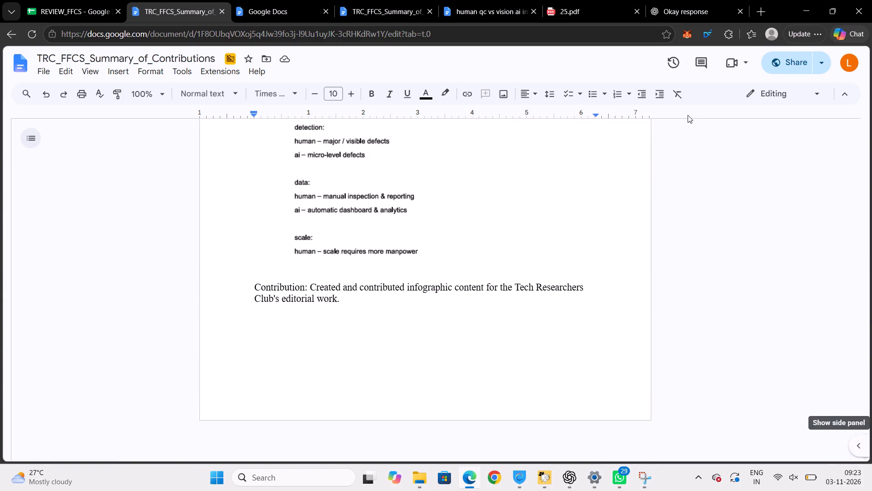
Close the report, document, PDF and chat tabs so that only the REVIEW_FFCS spreadsheet stays open.
left_click(222, 12)
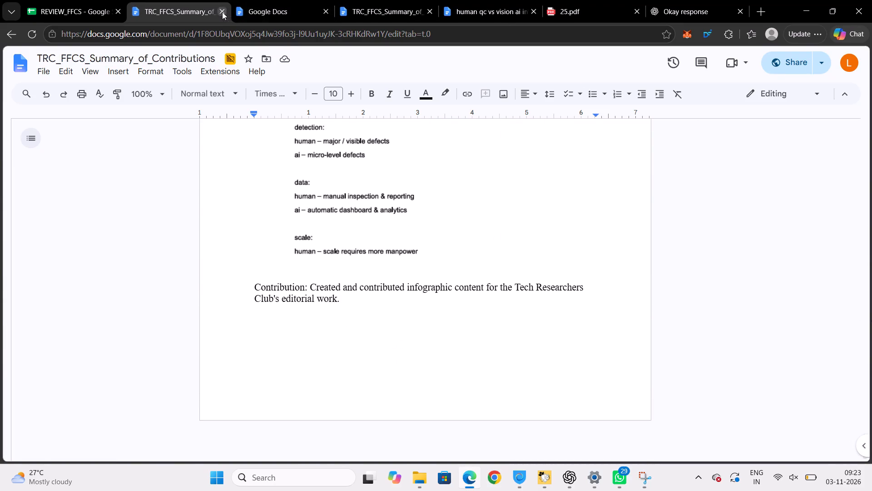
left_click(222, 11)
left_click(222, 11)
left_click(222, 11)
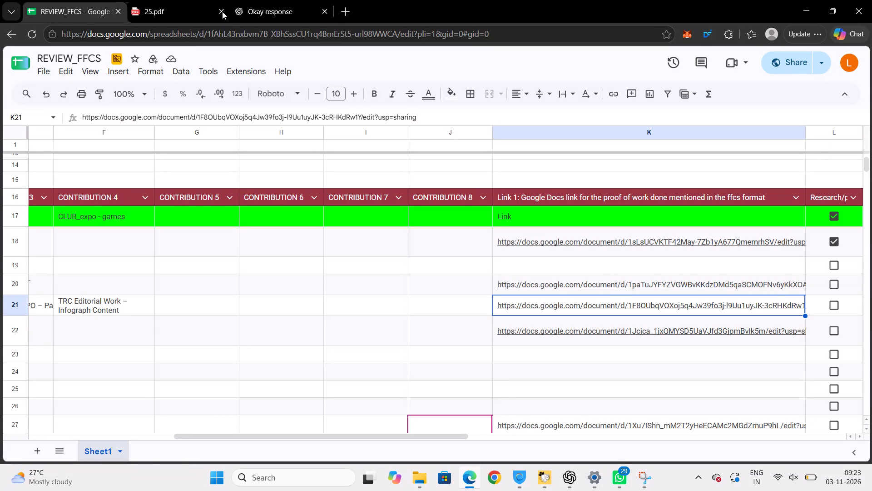
left_click(222, 11)
left_click(222, 11)
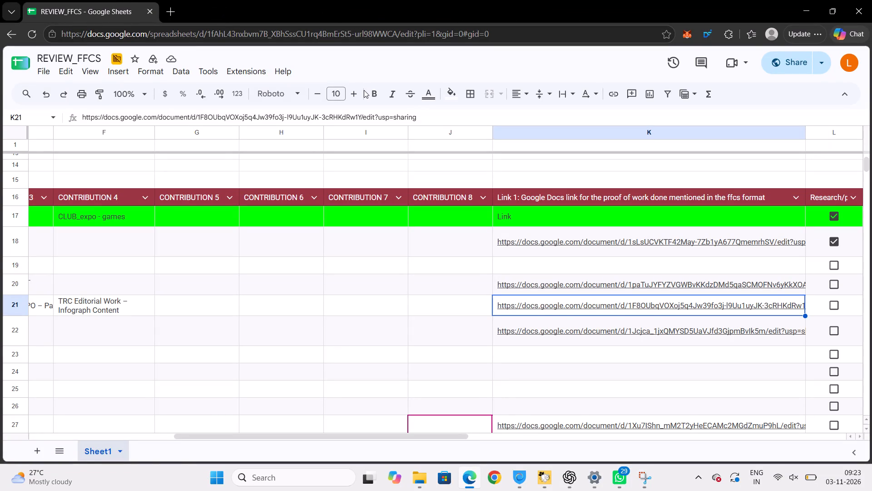
Review row 21 of REVIEW_FFCS from the report link in K21 back through the contributions to the name cell.
key("Left")
key("Left")
key("Left")
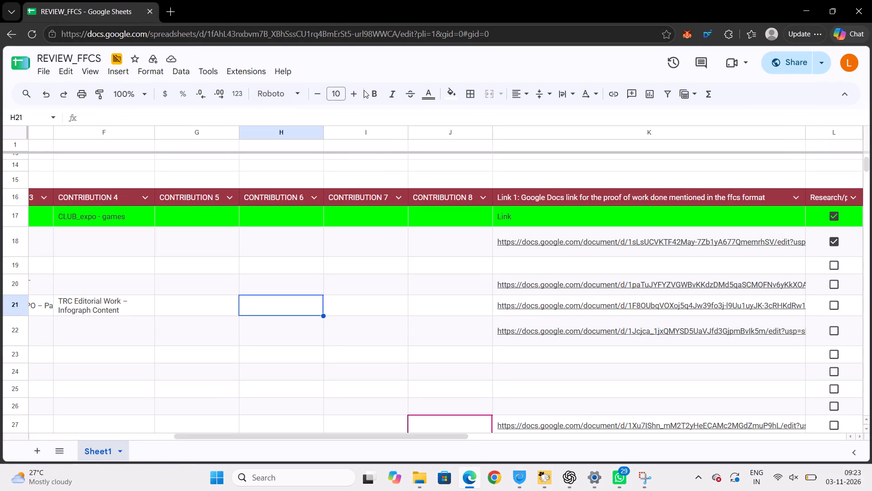
key("Left")
key("Left")
key("Left")
key("Left")
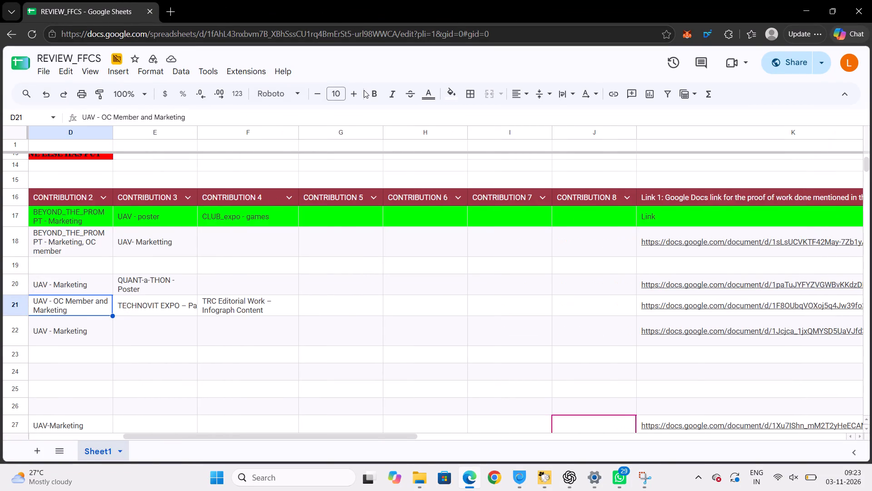
key("Left")
key("Left")
key("Left")
key("Left")
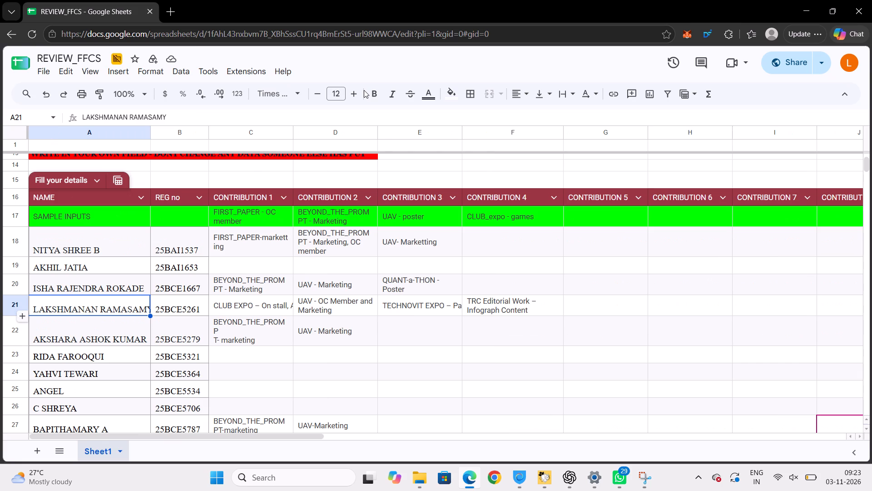
Close the browser window with REVIEW_FFCS and the Snipping Tool window.
left_click(862, 19)
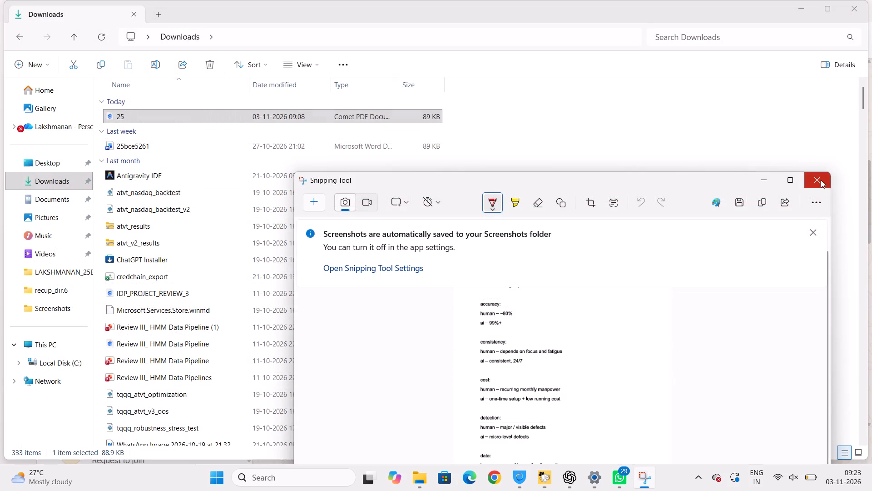
left_click(821, 180)
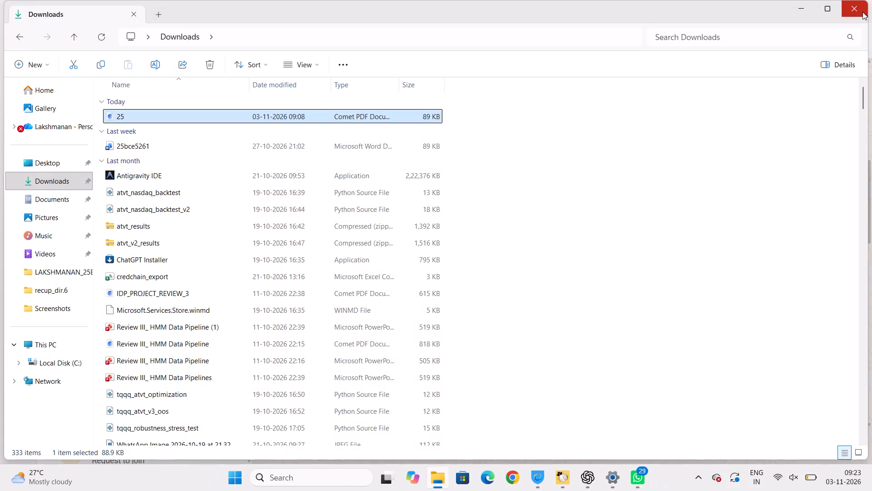
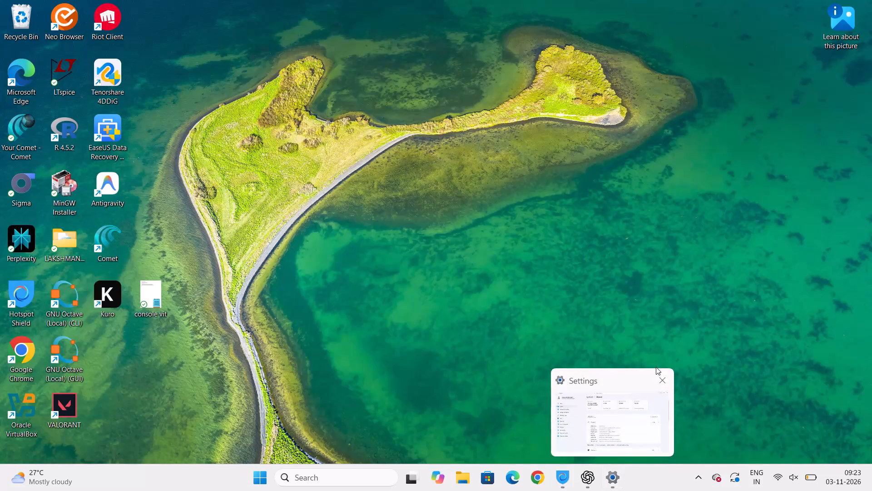
Close the remaining open windows: Settings, ChatGPT and Hotspot Shield.
left_click(661, 378)
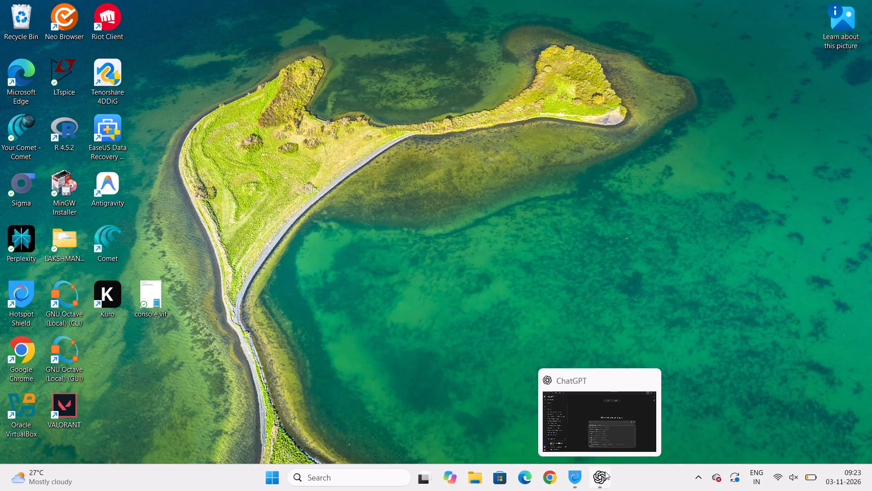
left_click(642, 385)
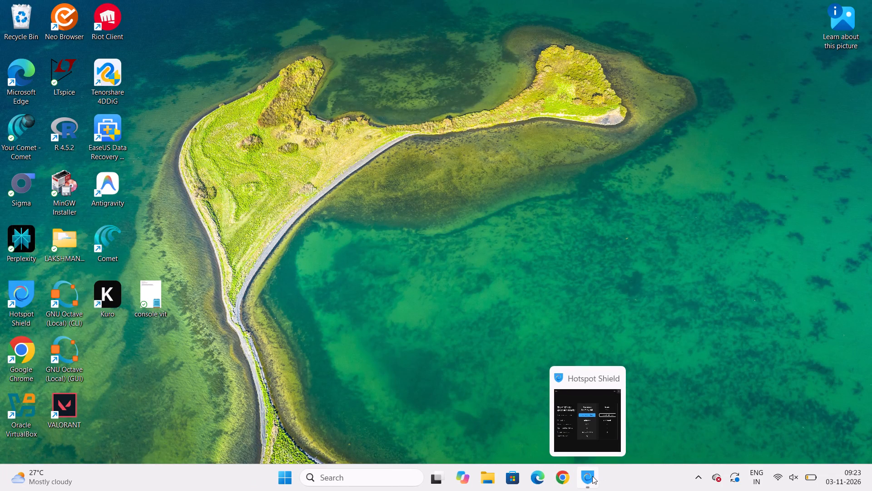
left_click(621, 381)
Search the computer for "ku" and launch the Kuro app.
left_click(398, 482)
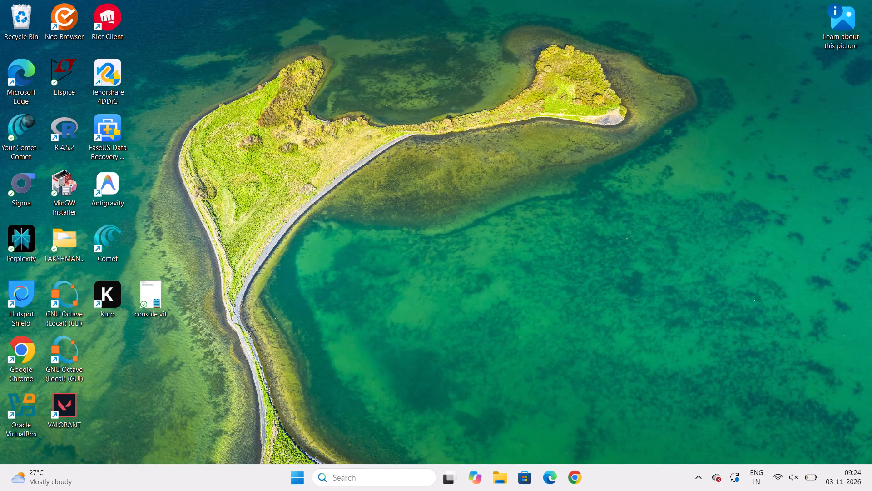
type("ku")
key("Return")
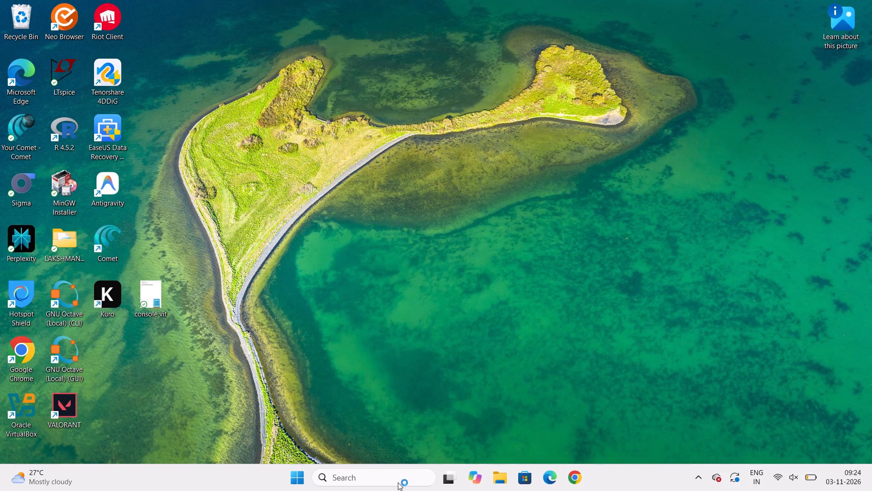